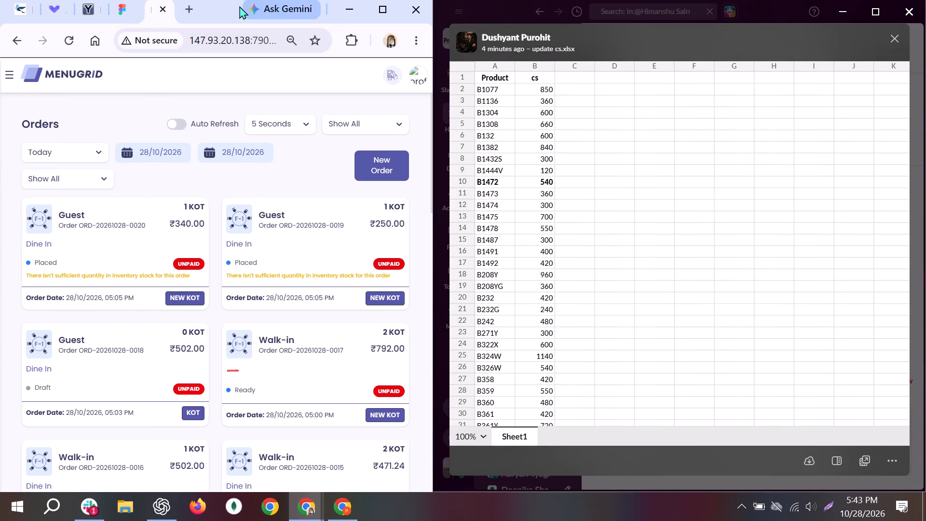
Bring up the Jewellery Dukan site address, jewelrydukaan.com, in a new browser tab.
left_click(191, 4)
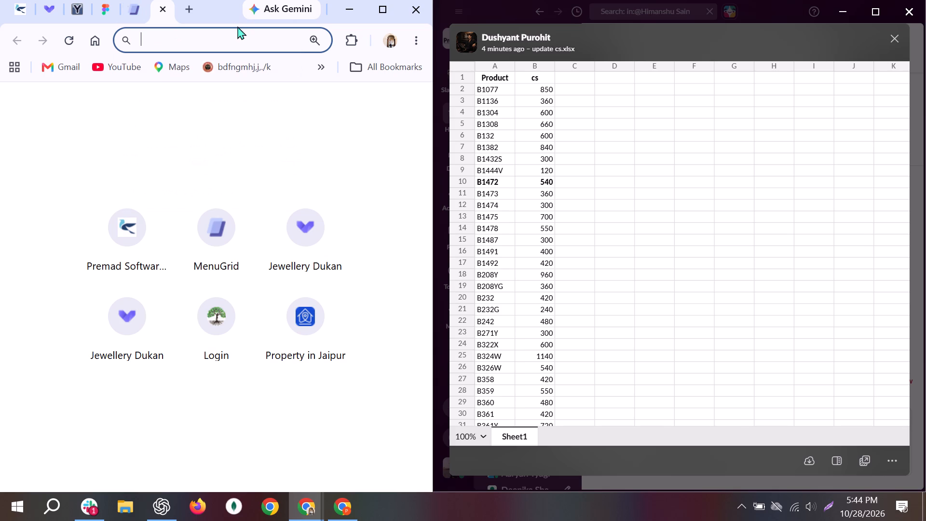
key("d")
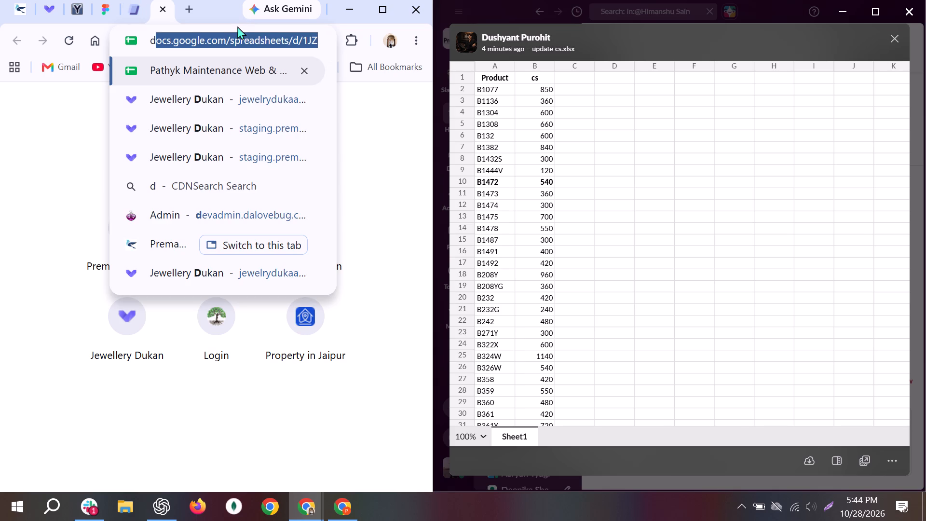
key("Down")
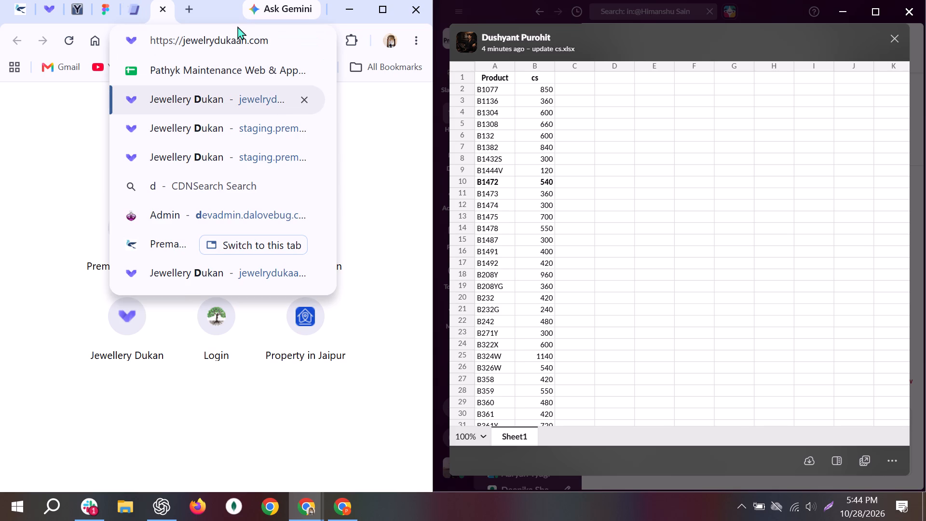
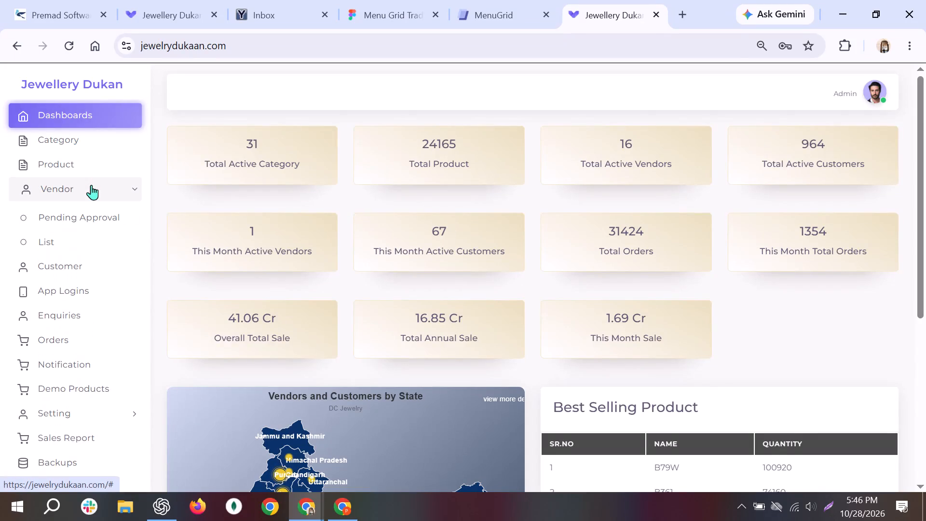
Open the products of the vendor Sanecha Jewellers from the vendor list.
left_click(76, 237)
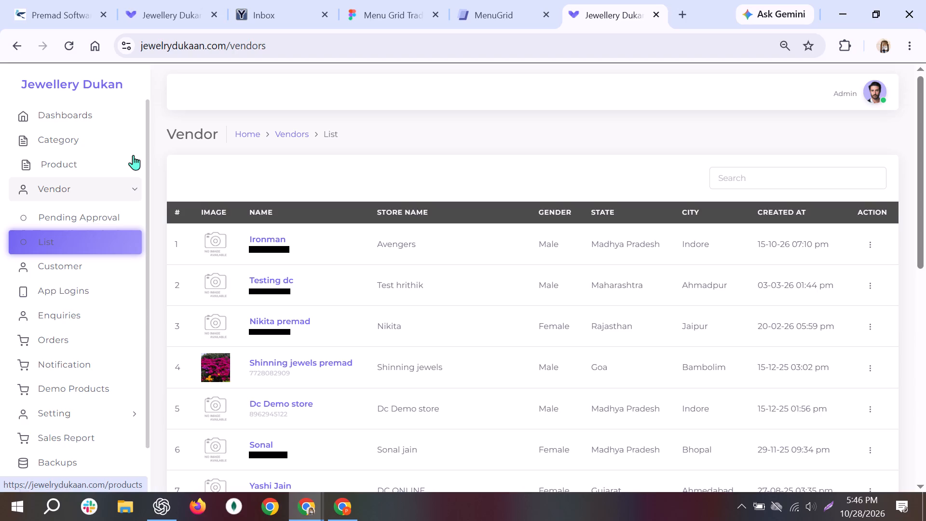
scroll(282, 349, "down", 2)
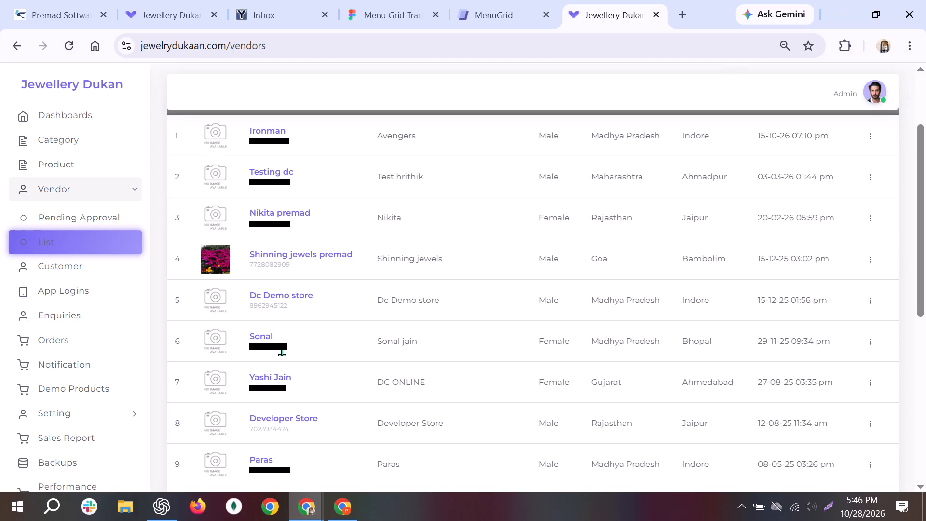
scroll(282, 349, "down", 2)
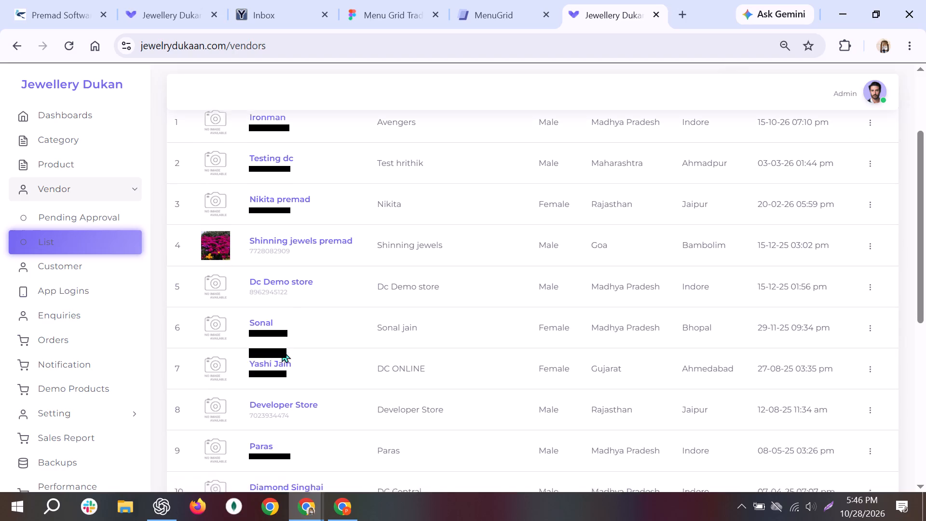
scroll(282, 349, "down", 2)
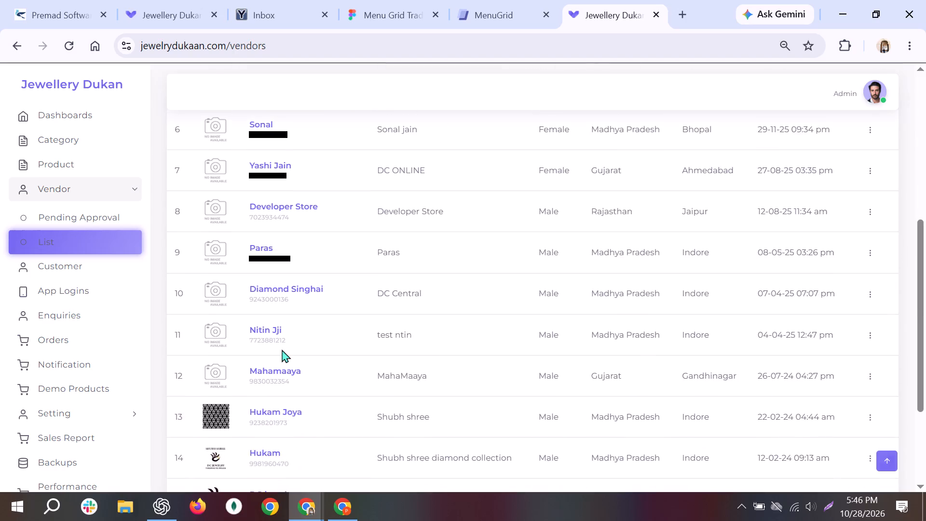
scroll(282, 349, "down", 2)
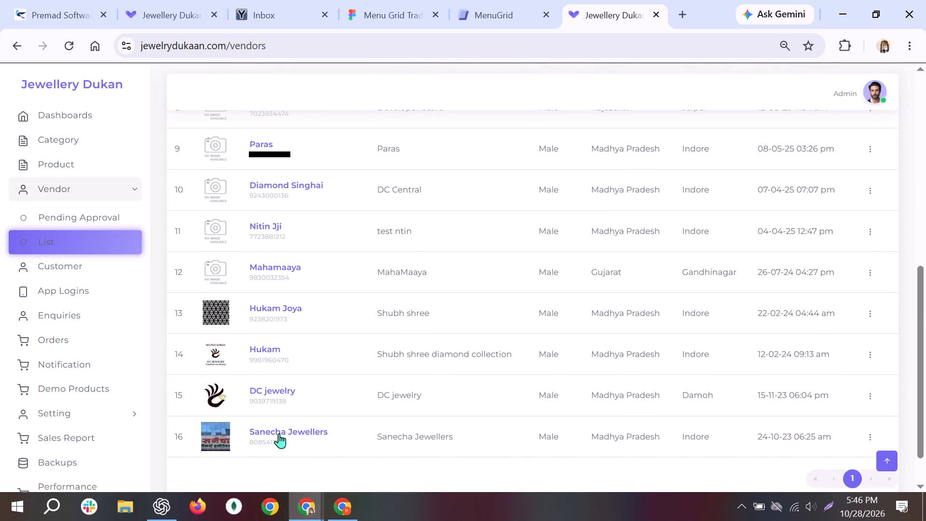
left_click(279, 433)
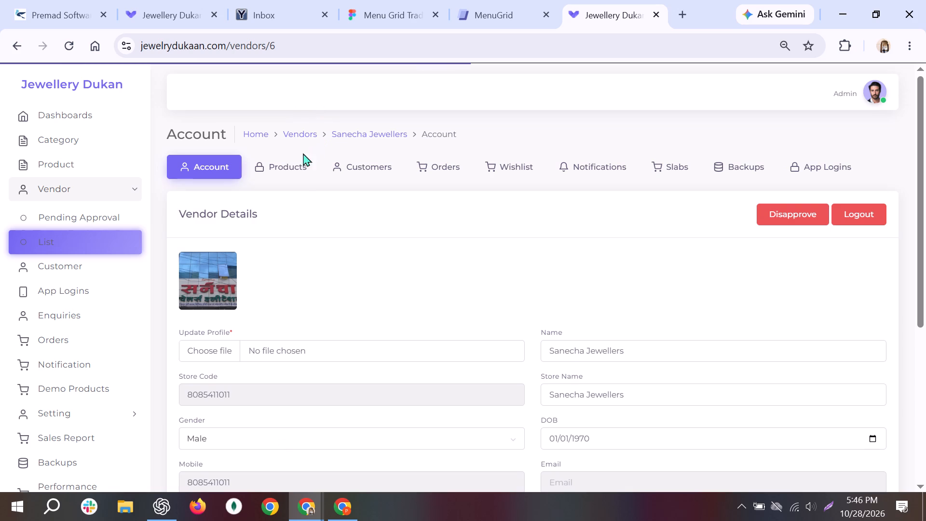
left_click(285, 168)
Switch to the previously used window.
key("alt+Tab")
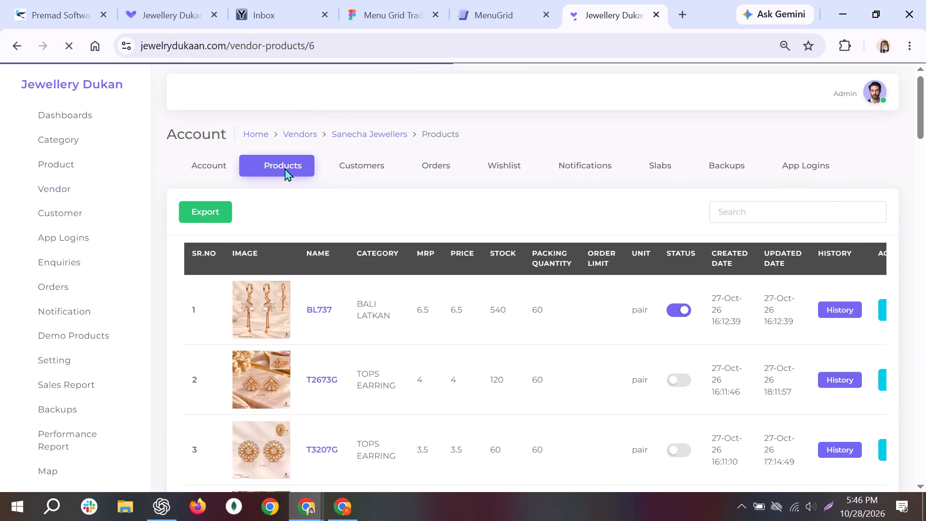
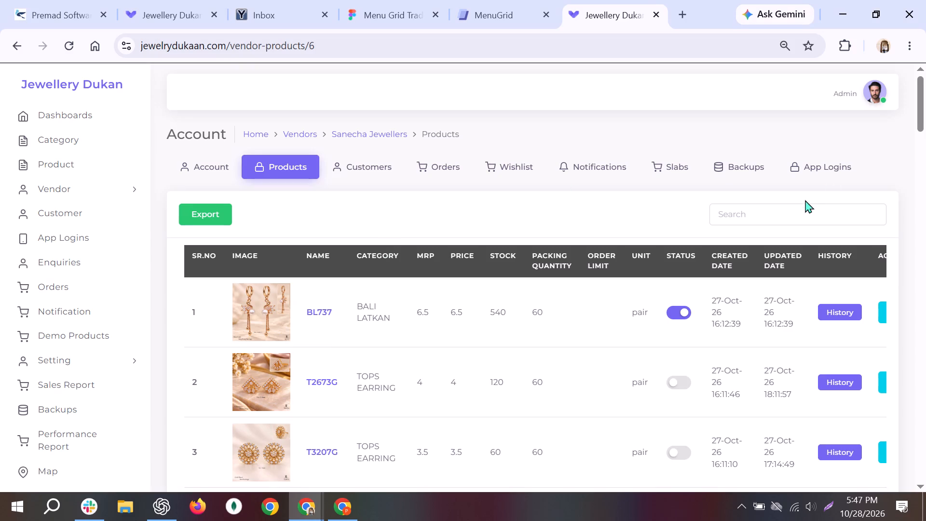
Search the vendor's products for b1077.
left_click(800, 214)
key("b")
type("10")
type("77")
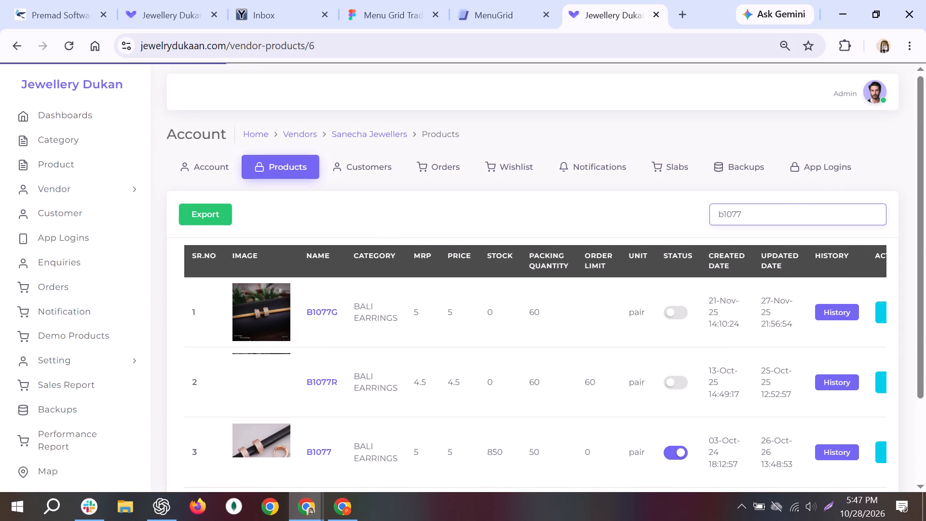
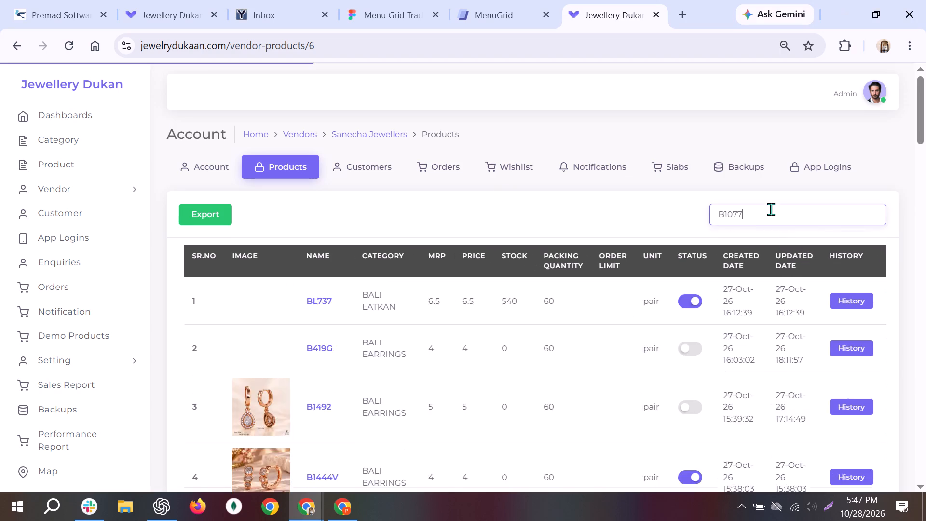
Look through the B1077 matches in the Sanecha Jewellers product list.
scroll(728, 358, "down", 1)
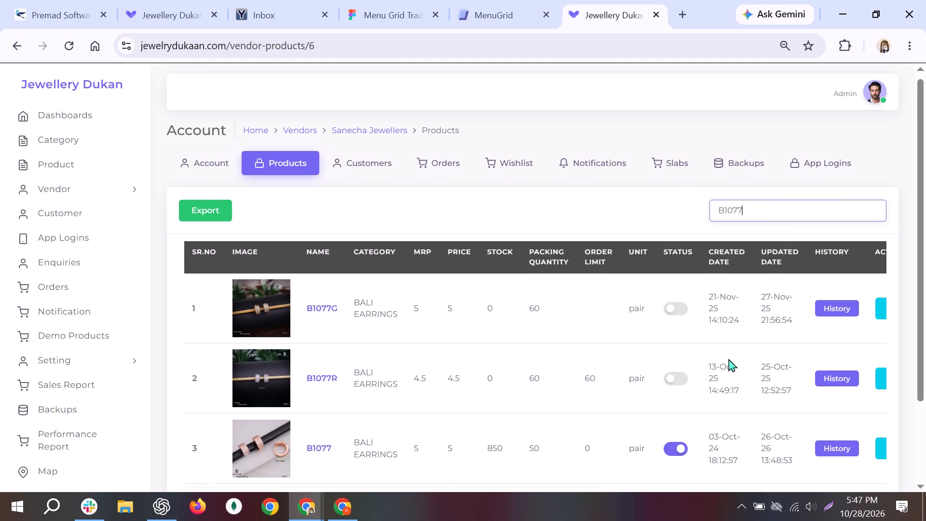
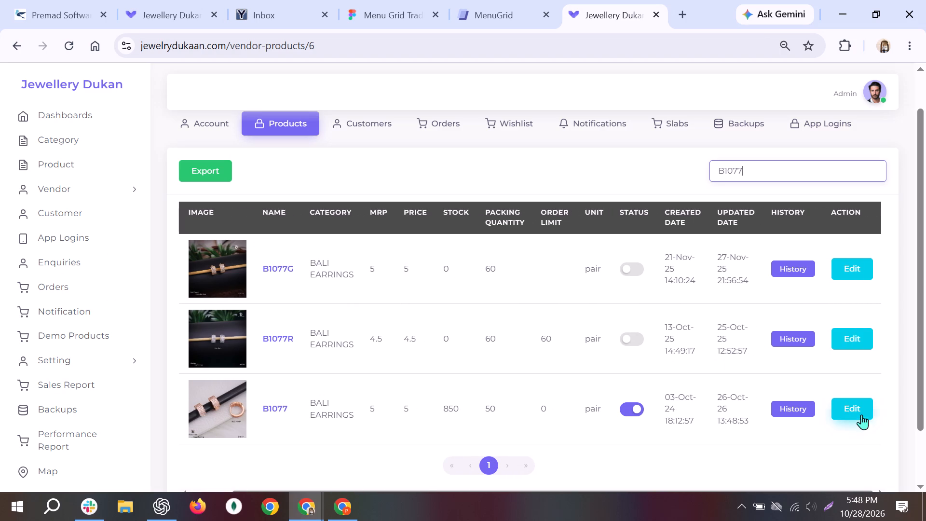
Open the B1077 product in the BALI EARRINGS category for editing.
left_click(858, 411)
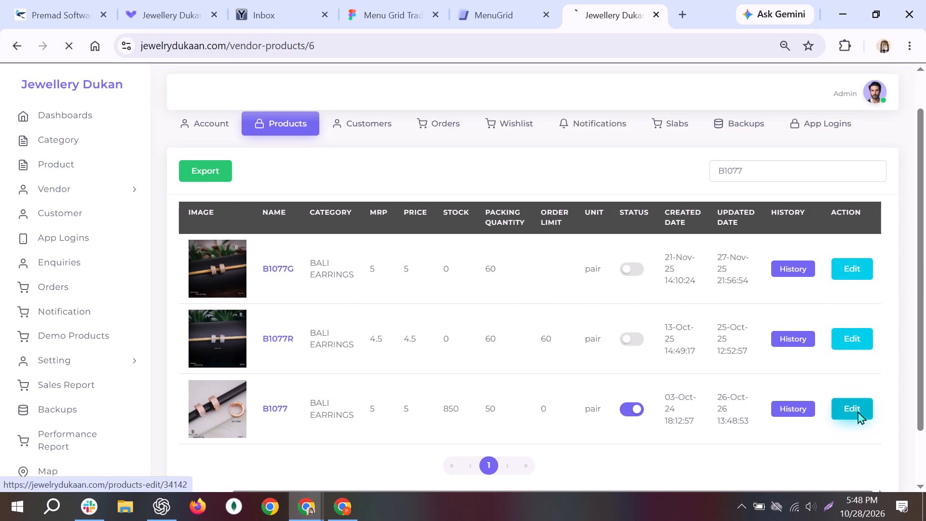
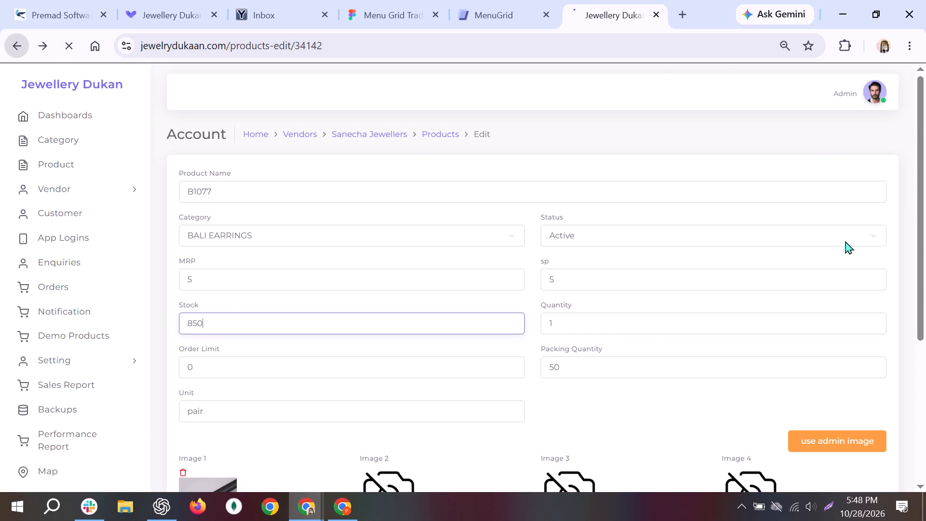
Search Sanecha Jewellers' product list for B1136 in place of the previous search term.
left_click(819, 164)
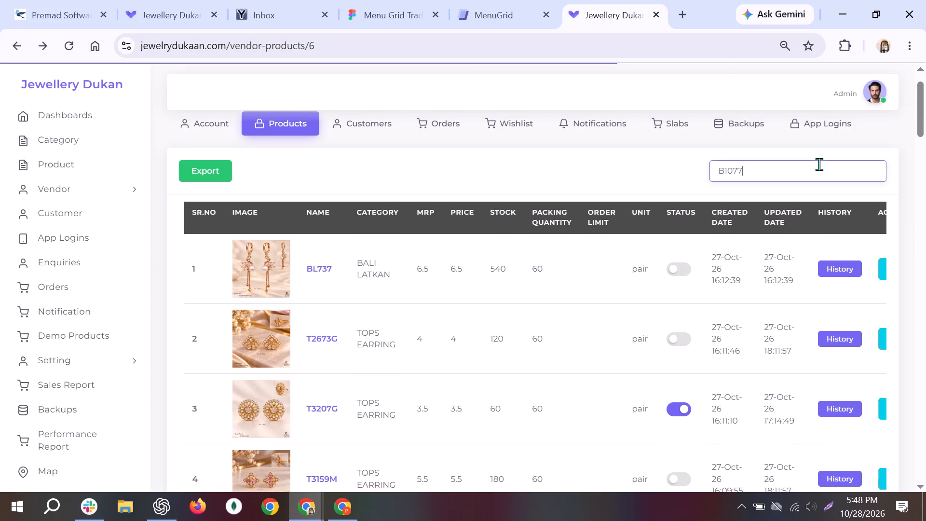
key("BackSpace")
key("BackSpace")
key("BackSpace")
key("BackSpace")
key("BackSpace")
key("ctrl+v")
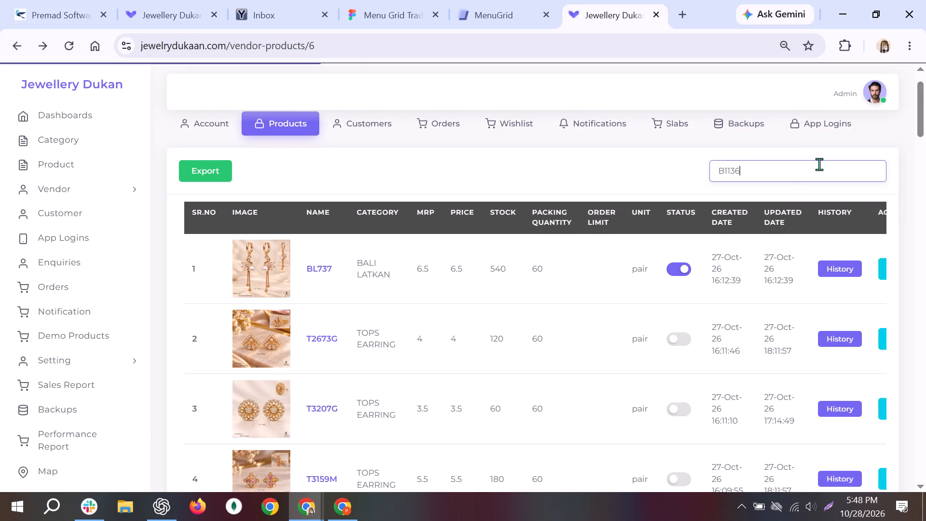
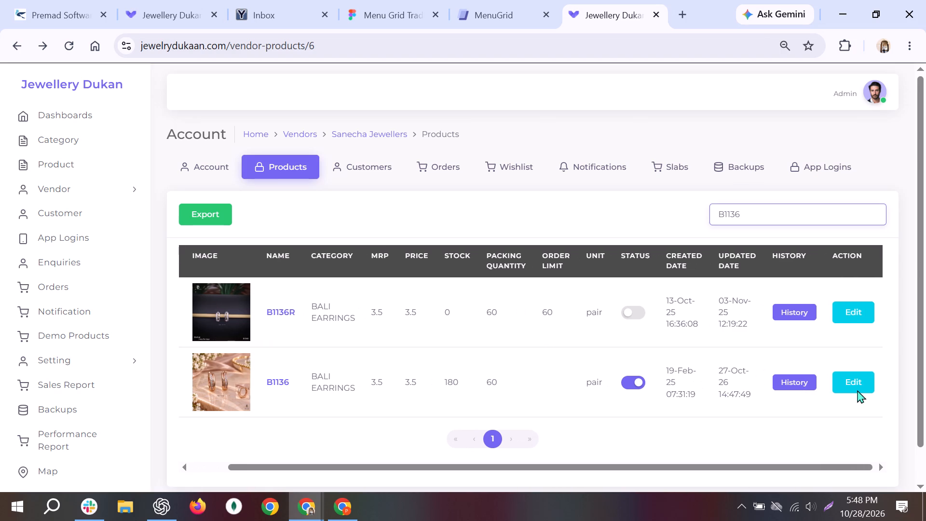
Open the bali earrings product B1136, not the B1136R variant, for editing from Sanecha Jewellers' product list.
scroll(857, 390, "left", 3)
left_click(856, 385)
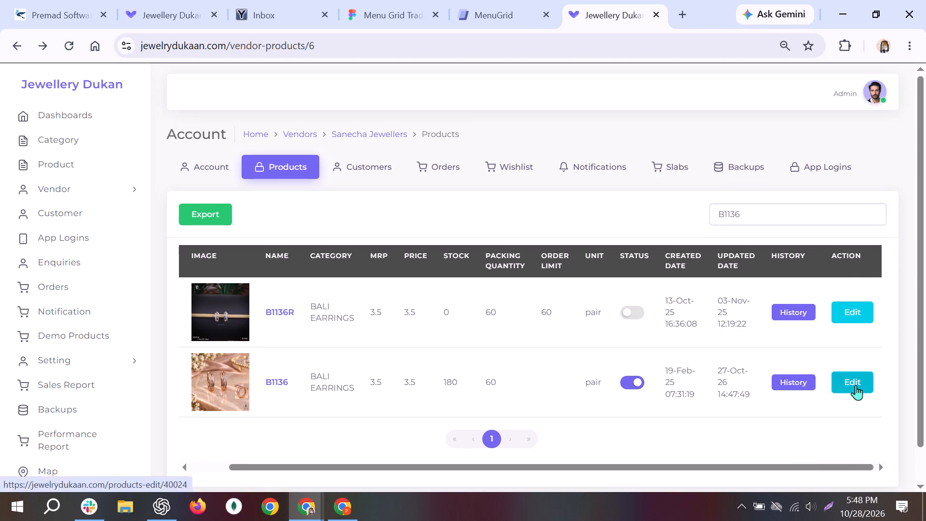
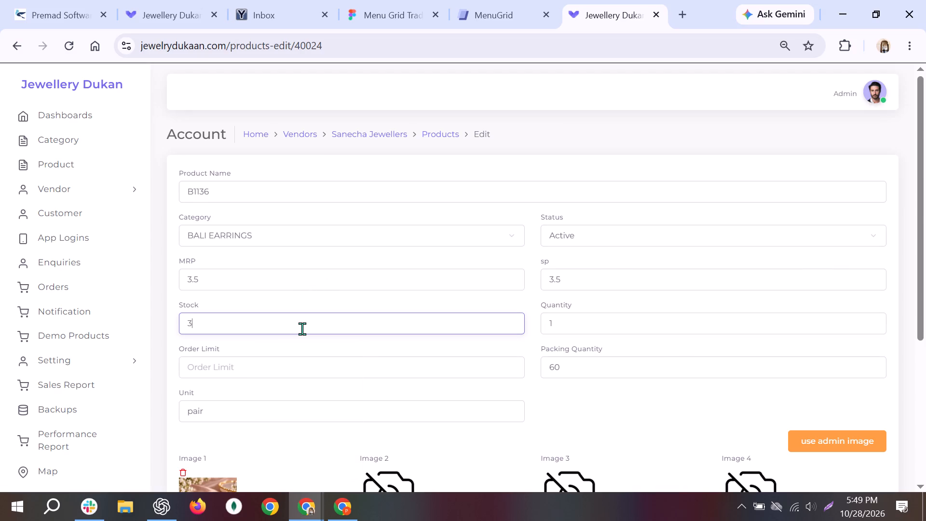
Set the stock of bali earrings product B1136 to 360 and submit the product update.
type("60")
scroll(302, 329, "down", 2)
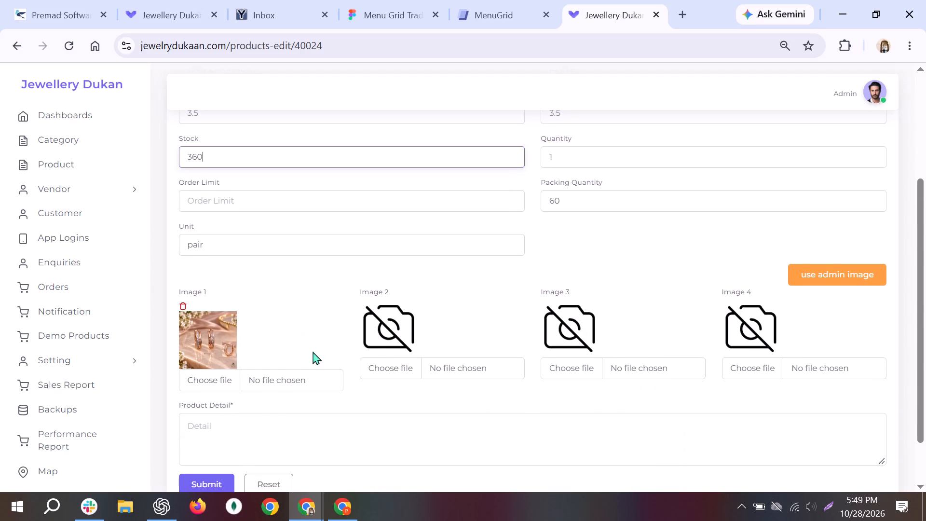
scroll(320, 365, "down", 2)
left_click(221, 424)
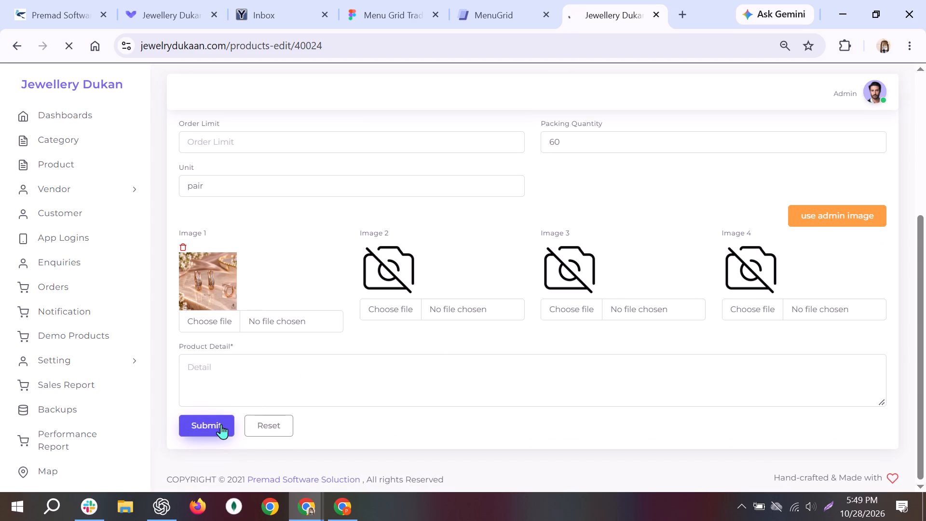
Search Sanecha Jewellers' product list for B1136.
scroll(221, 424, "up", 2)
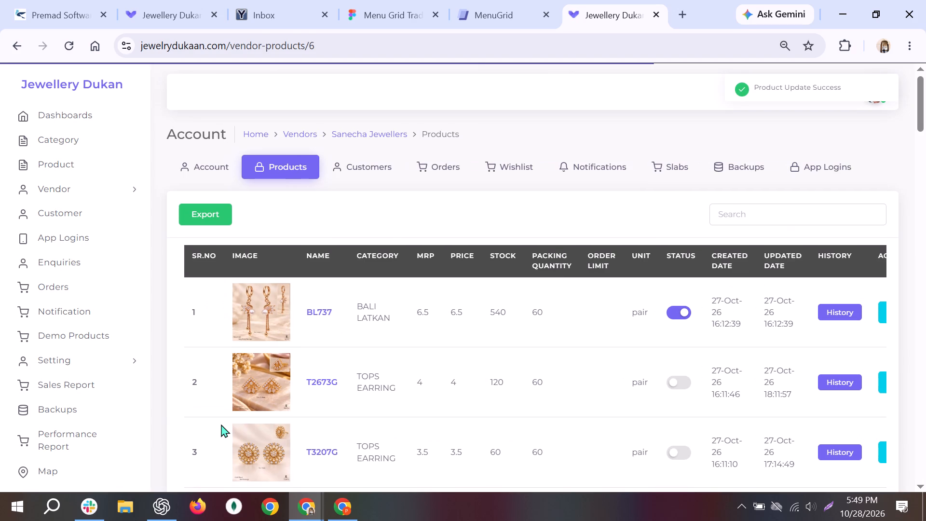
left_click(814, 214)
key("ctrl+v")
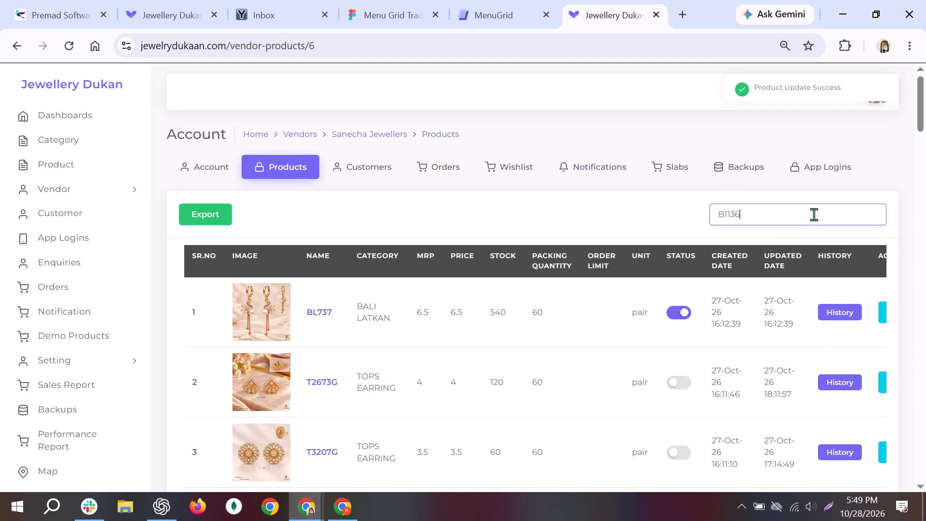
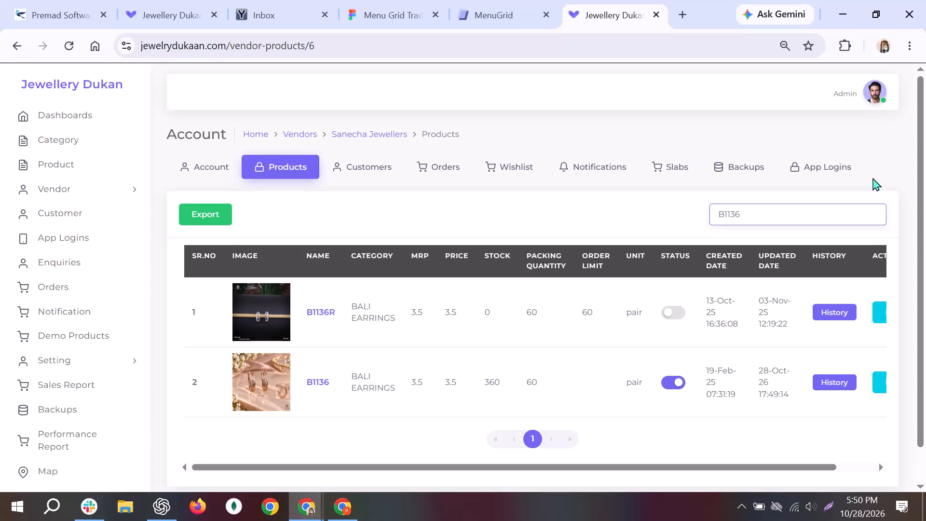
Clear the B1136 search term from Sanecha Jewellers' product list.
key("BackSpace")
key("BackSpace")
key("BackSpace")
key("BackSpace")
key("BackSpace")
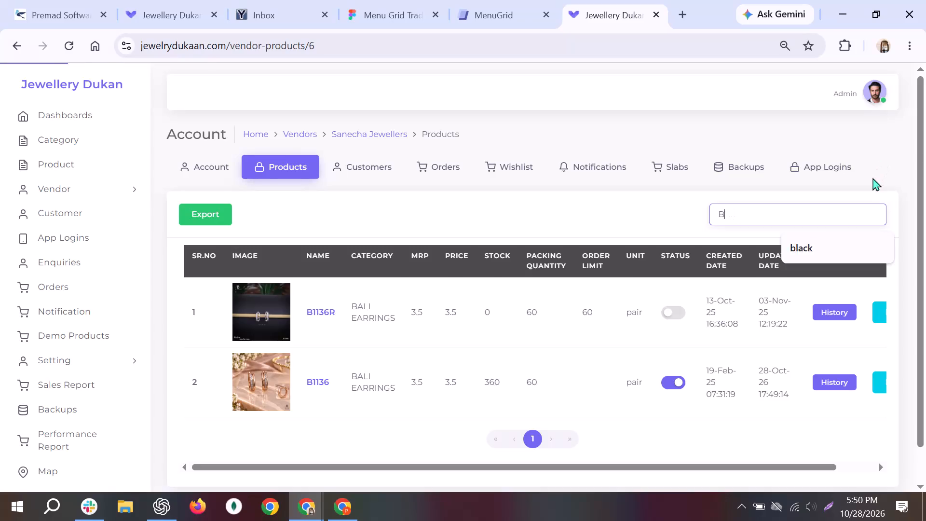
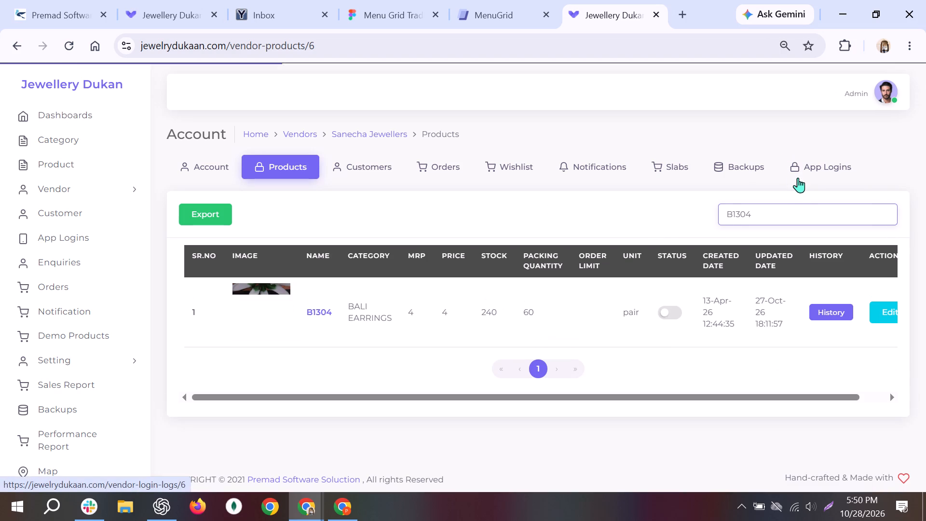
Examine product B1304's row in Sanecha Jewellers' product list, including its history and edit actions.
scroll(832, 304, "left", 5)
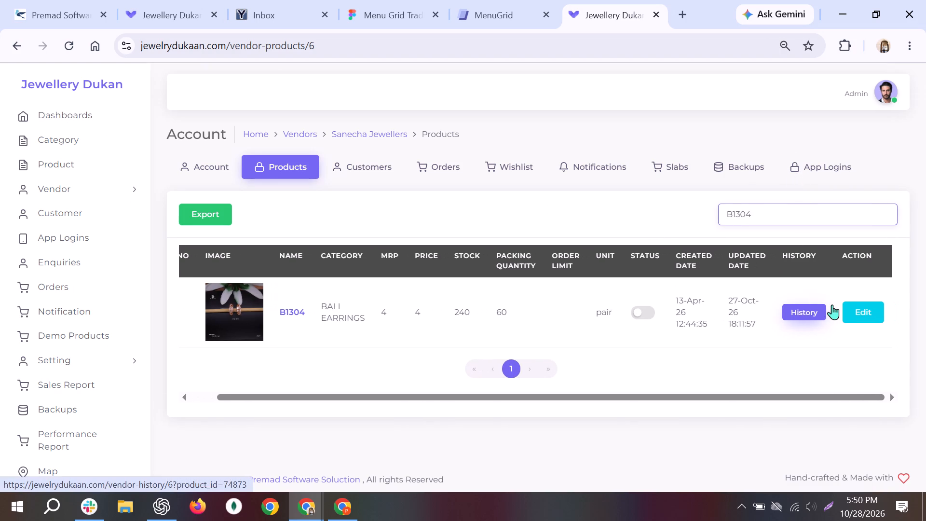
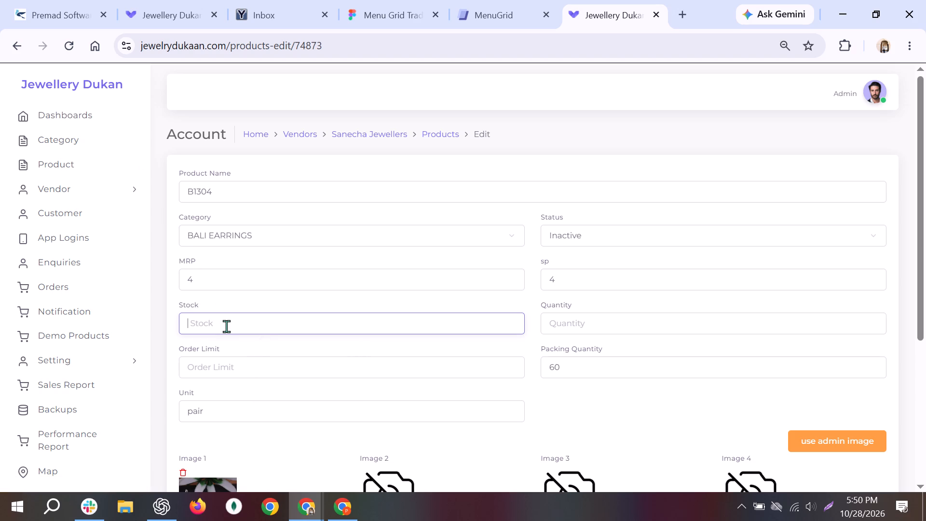
Set product B1304's stock to 600 and submit the product update.
type("600")
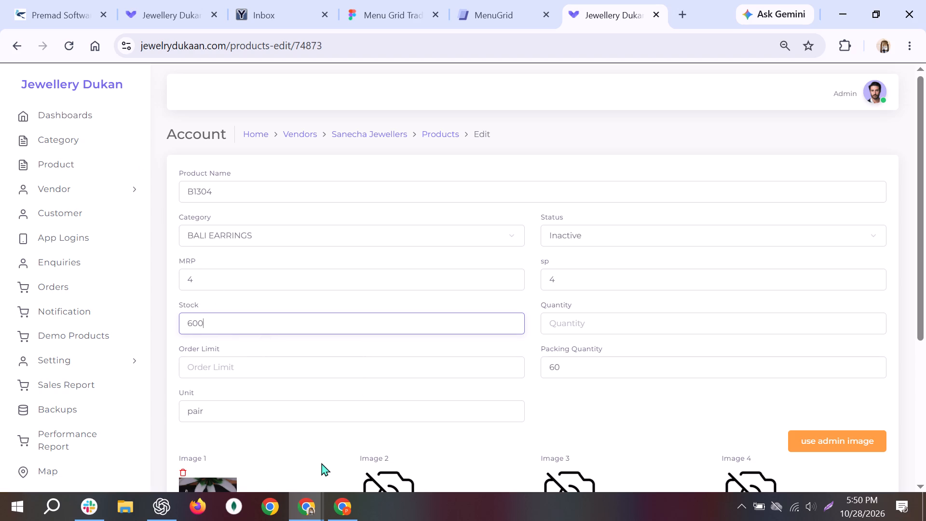
left_click(322, 454)
scroll(322, 454, "down", 3)
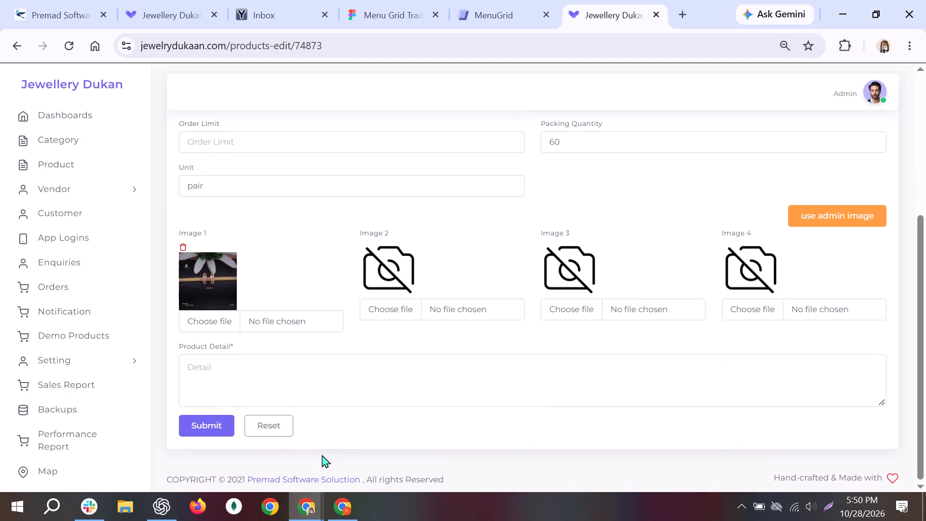
scroll(322, 454, "up", 1)
scroll(322, 454, "down", 4)
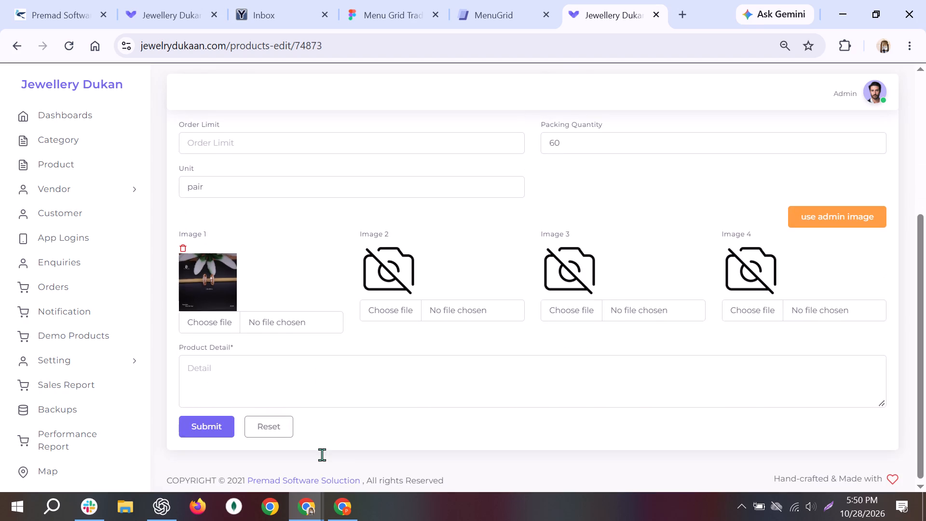
scroll(322, 454, "down", 4)
scroll(322, 454, "up", 2)
scroll(322, 454, "down", 3)
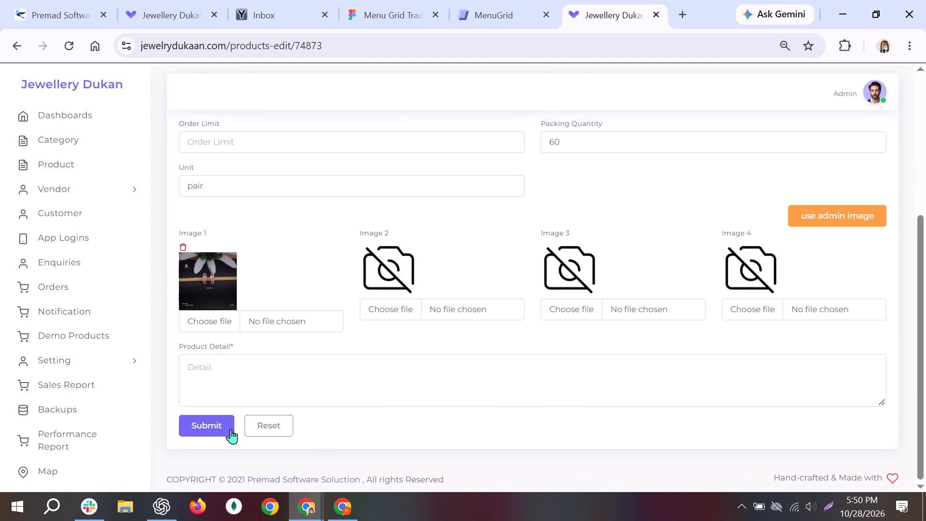
left_click(204, 421)
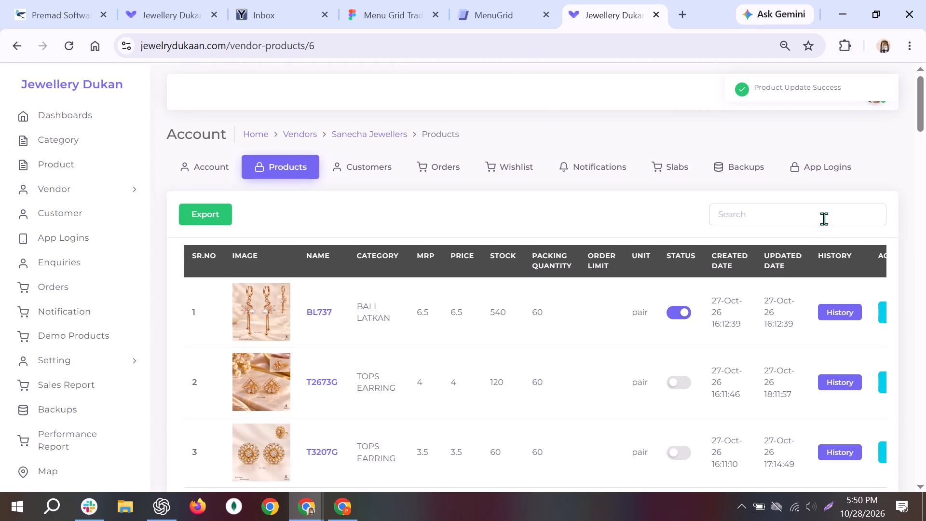
Search Sanecha Jewellers' products for B1304 and examine its stock history.
left_click(824, 219, "ctrl")
key("ctrl+v")
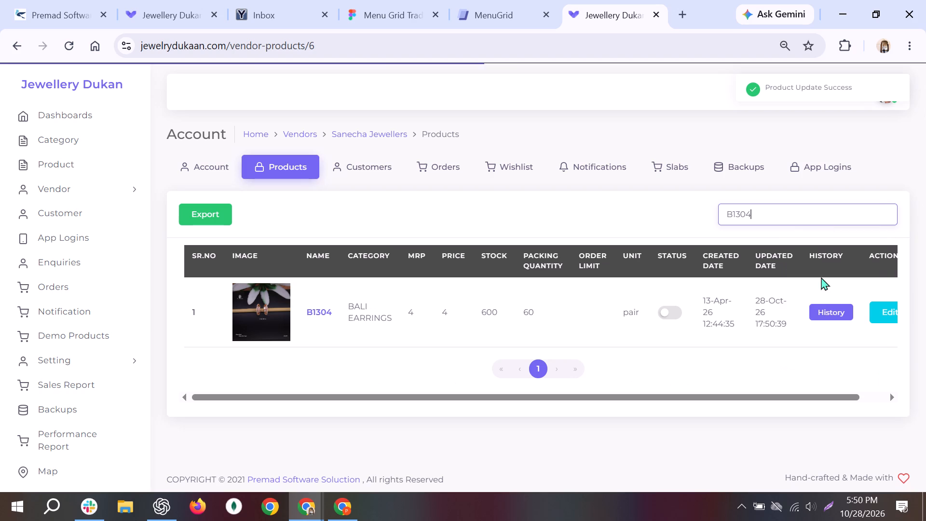
left_click(835, 310)
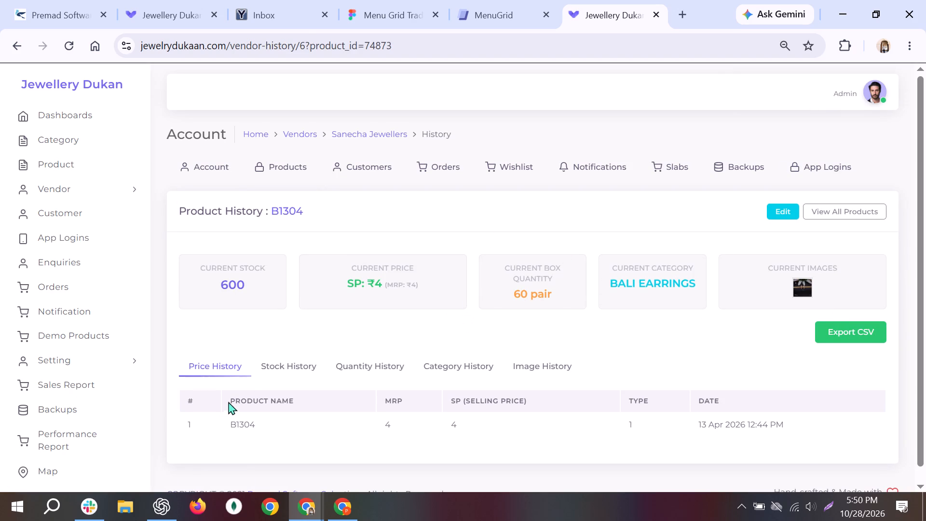
left_click(294, 366)
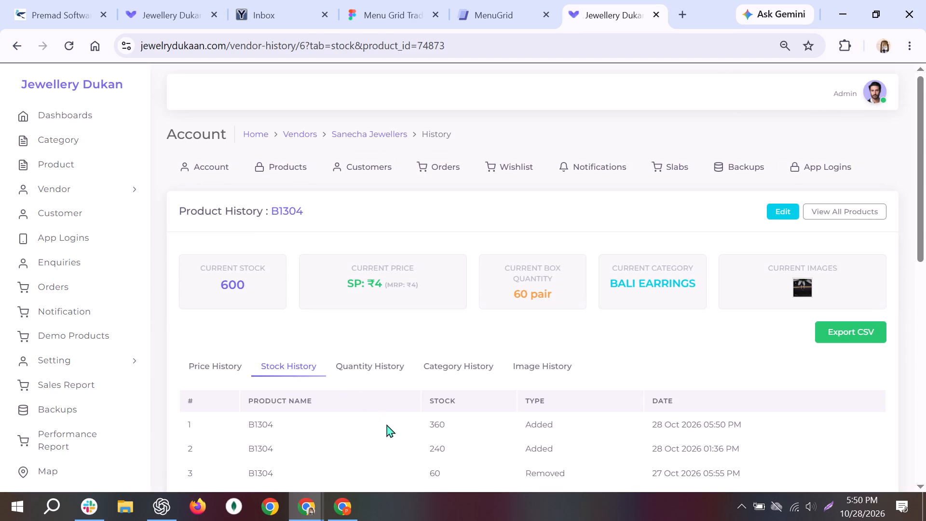
scroll(386, 424, "down", 1)
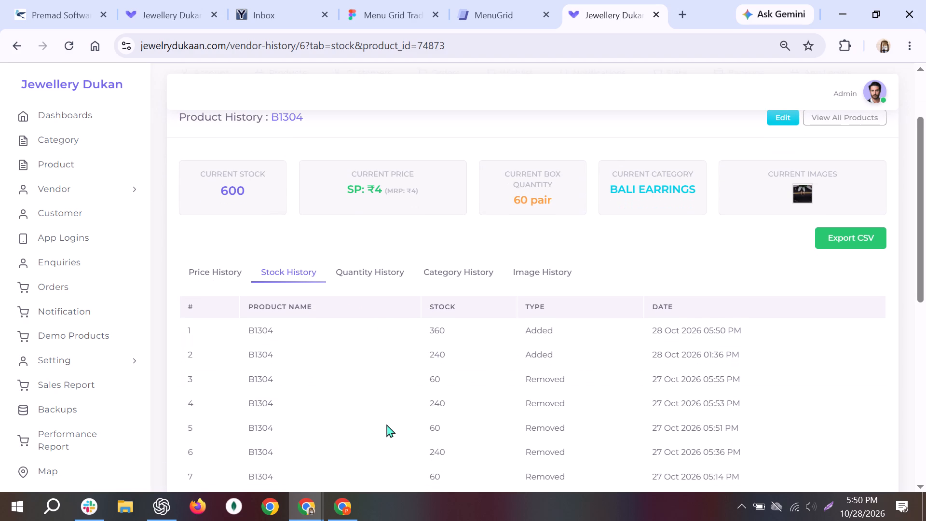
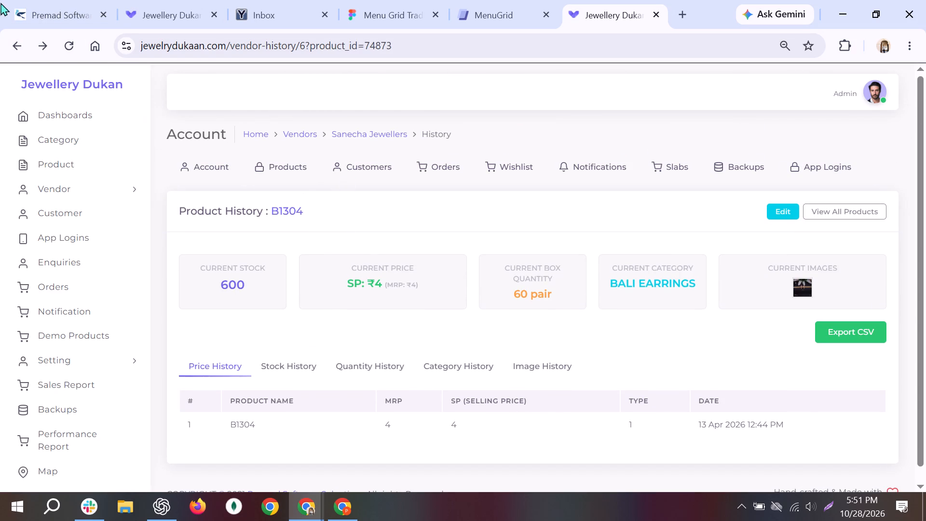
Return to Sanecha Jewellers' product list and search it for product B1308.
left_click(18, 36)
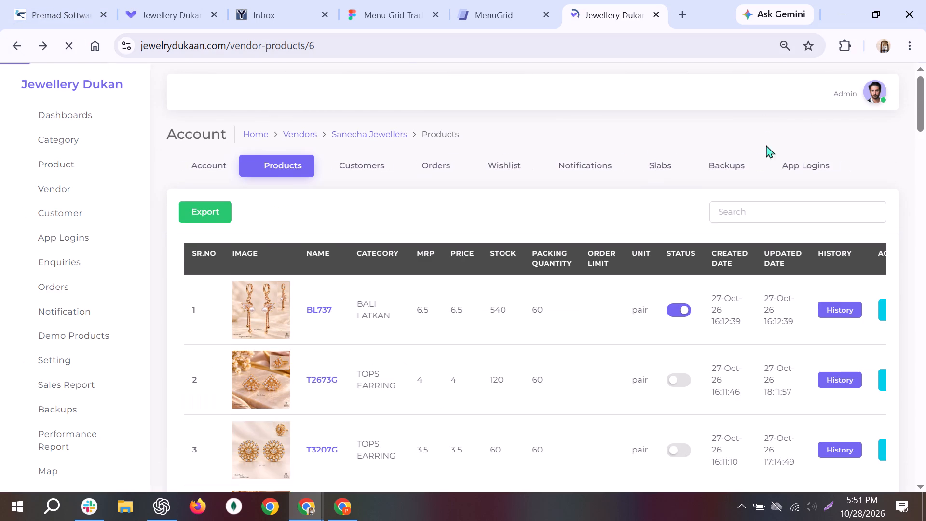
left_click(754, 216)
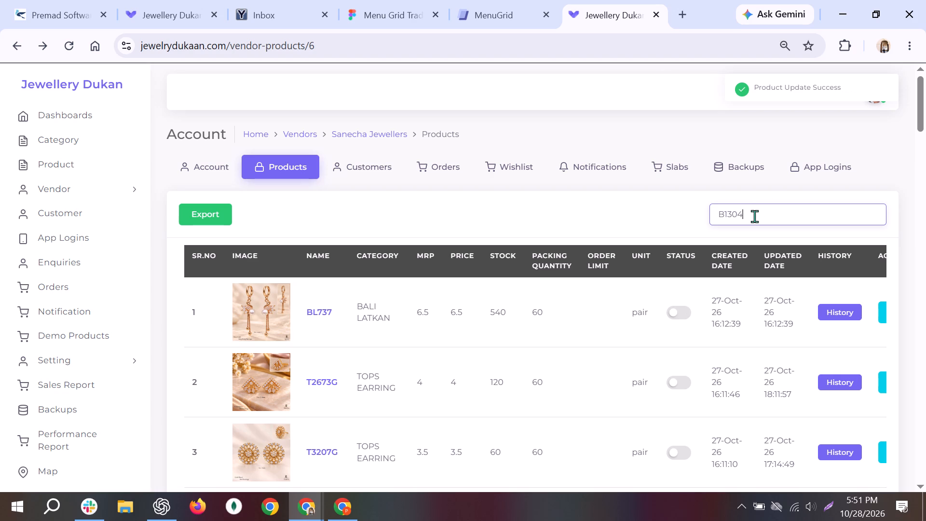
key("ctrl+v")
key("BackSpace")
key("BackSpace")
key("BackSpace")
key("BackSpace")
key("BackSpace")
key("BackSpace")
key("BackSpace")
key("BackSpace")
key("BackSpace")
key("BackSpace")
key("BackSpace")
key("BackSpace")
key("BackSpace")
key("BackSpace")
key("BackSpace")
key("BackSpace")
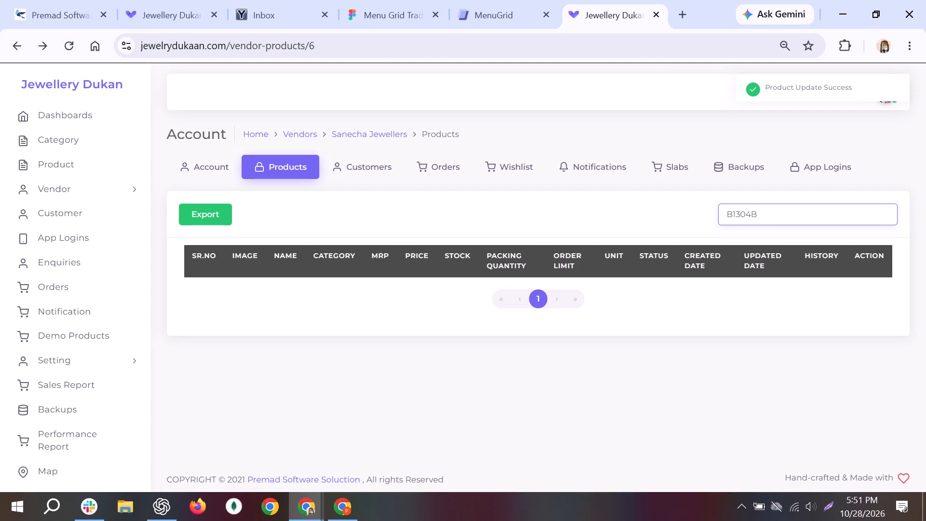
key("ctrl+v")
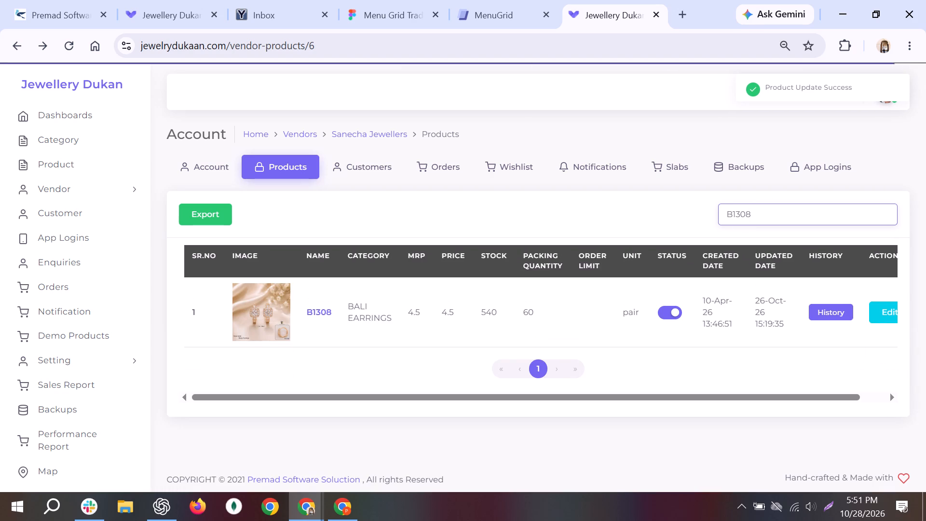
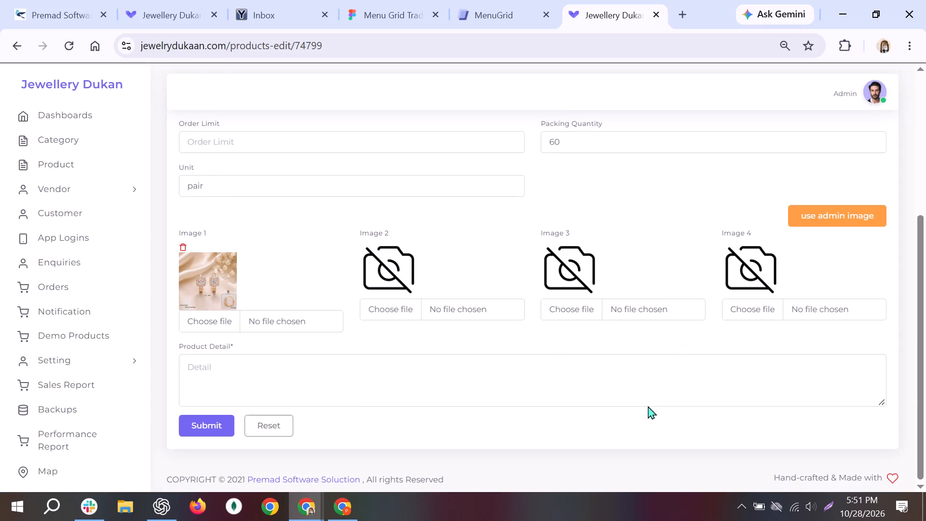
Submit the product edit form of the earrings with packing quantity 60 and unit pair.
scroll(648, 406, "down", 4)
left_click(220, 427)
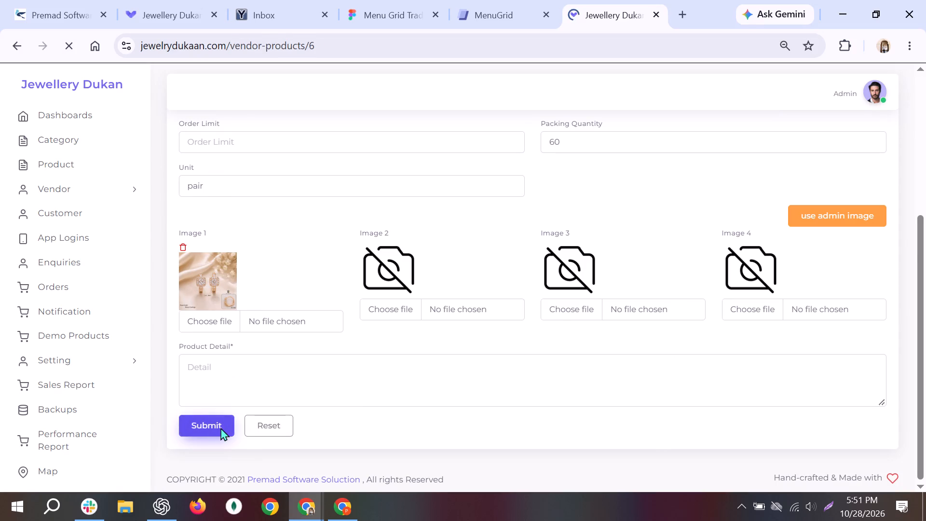
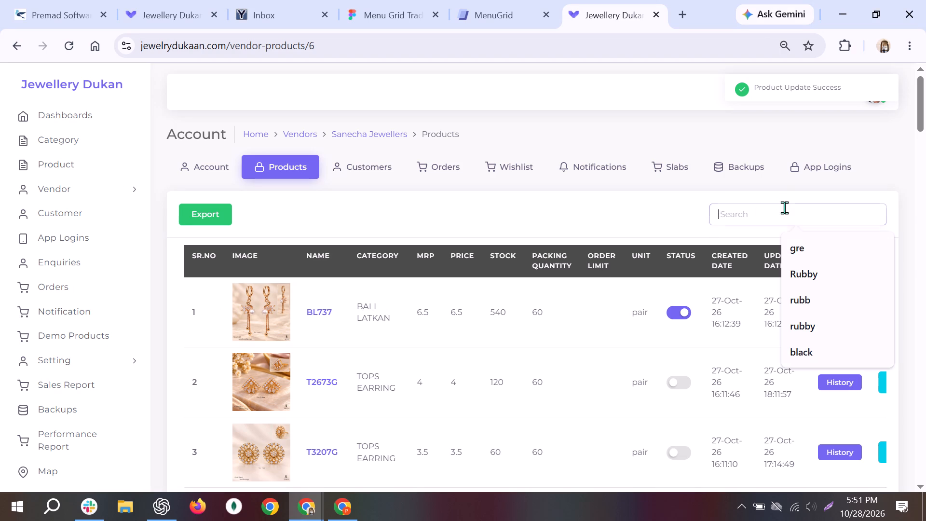
Search the Sanecha Jewellers product list for B132 and look through the matching bali earrings.
key("ctrl+v")
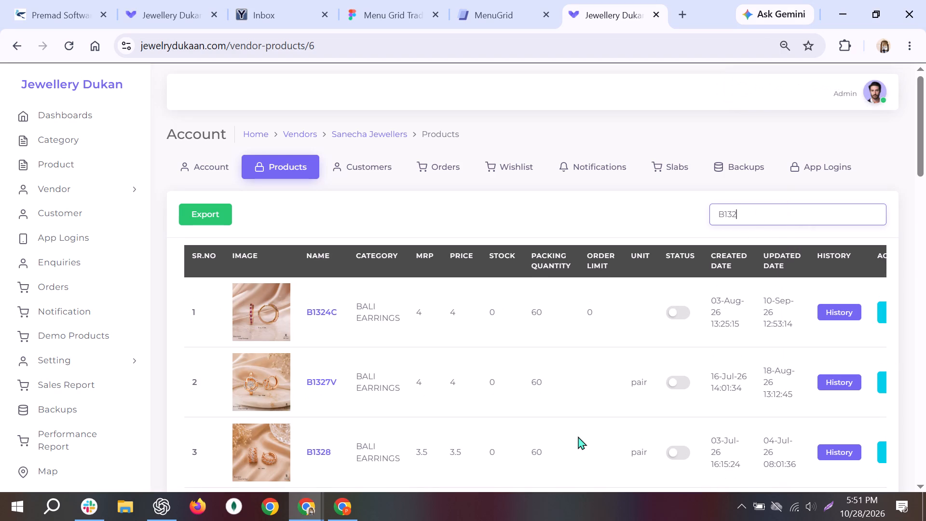
scroll(578, 436, "down", 4)
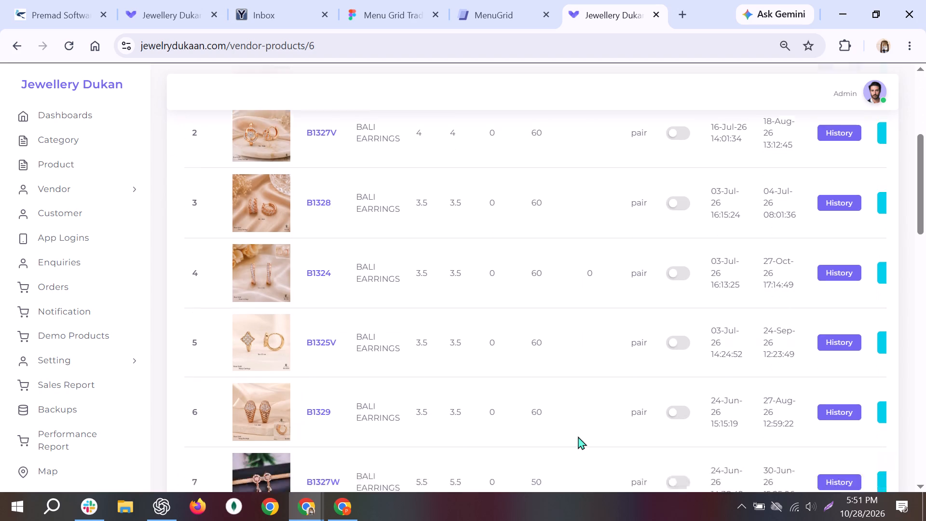
scroll(578, 436, "down", 6)
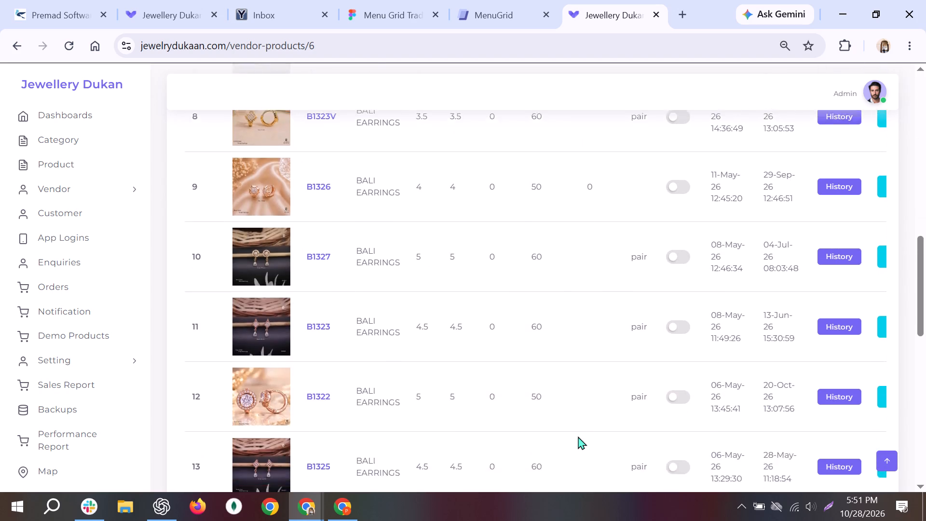
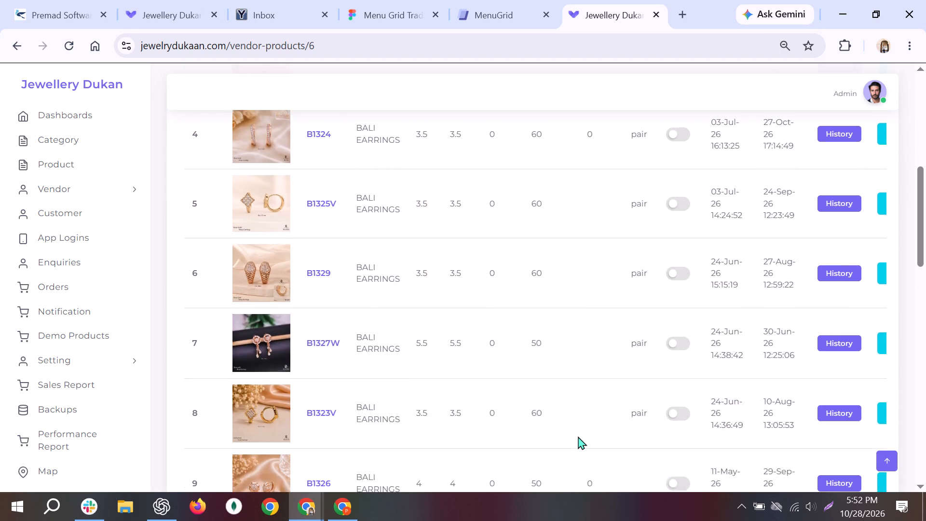
Look through the remaining B132-series bali earrings in the Sanecha Jewellers product list, down to the final entry.
scroll(578, 436, "down", 7)
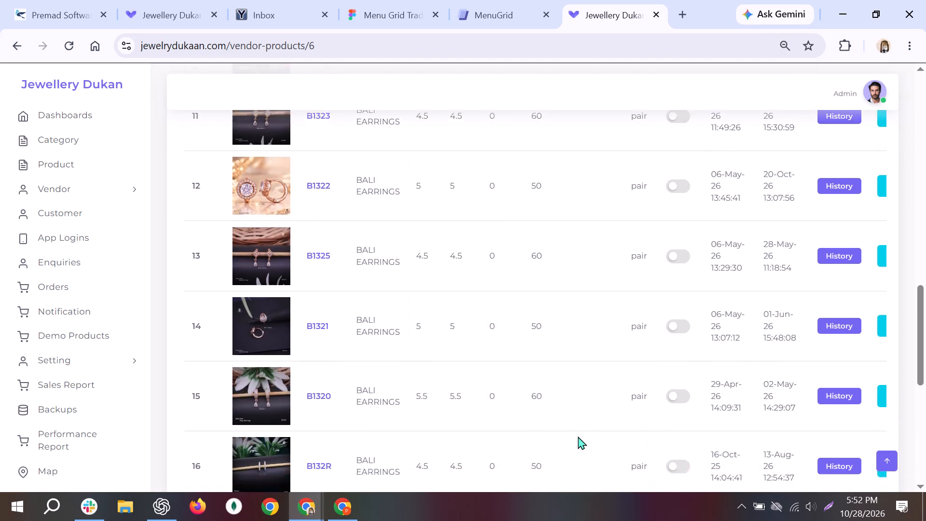
scroll(578, 436, "down", 5)
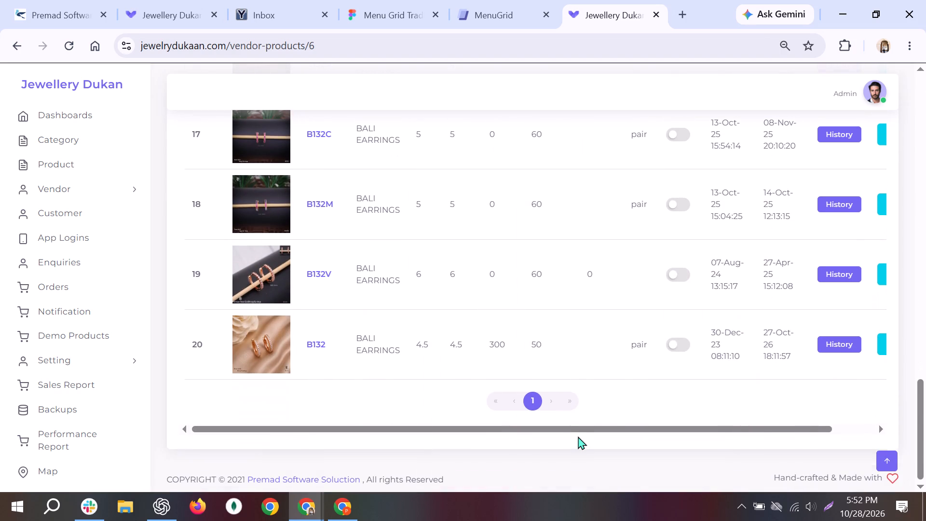
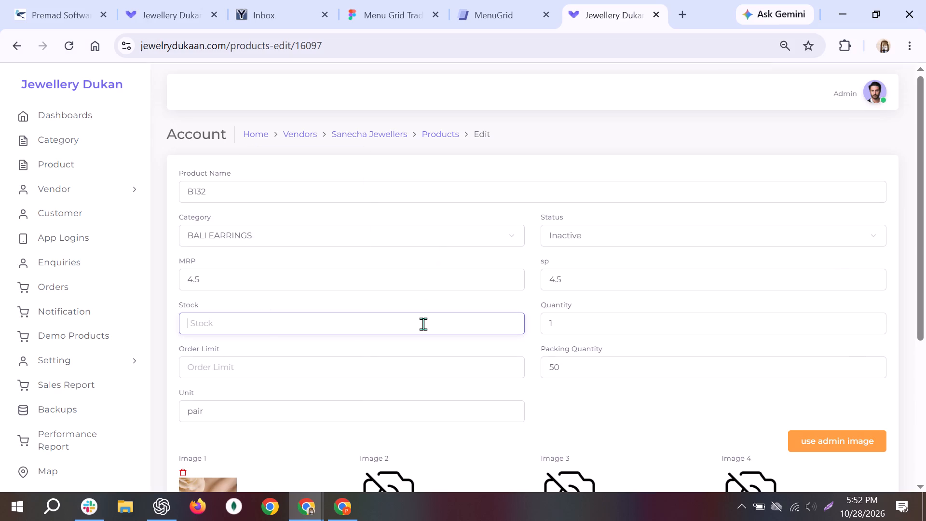
Set the stock of product B132 to 600 and submit the product edit form.
type("600")
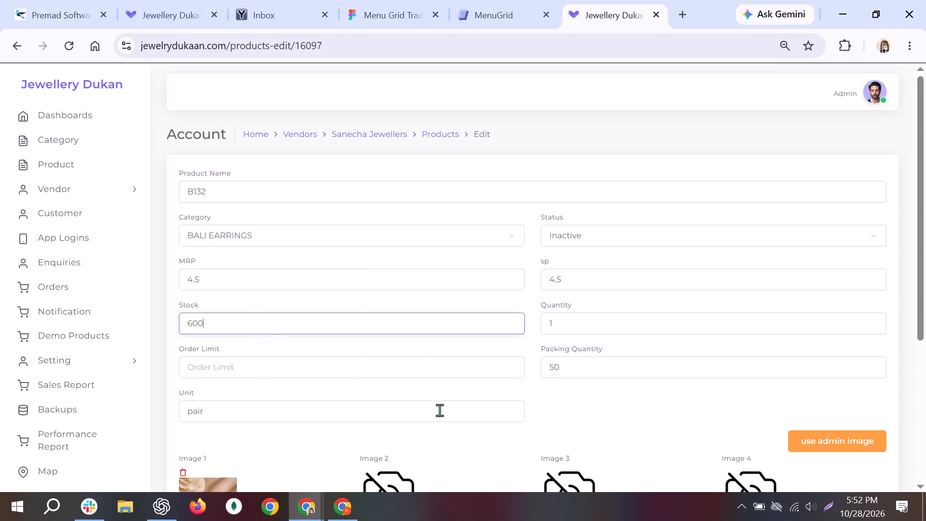
left_click(440, 412)
left_click(590, 413)
scroll(590, 413, "down", 2)
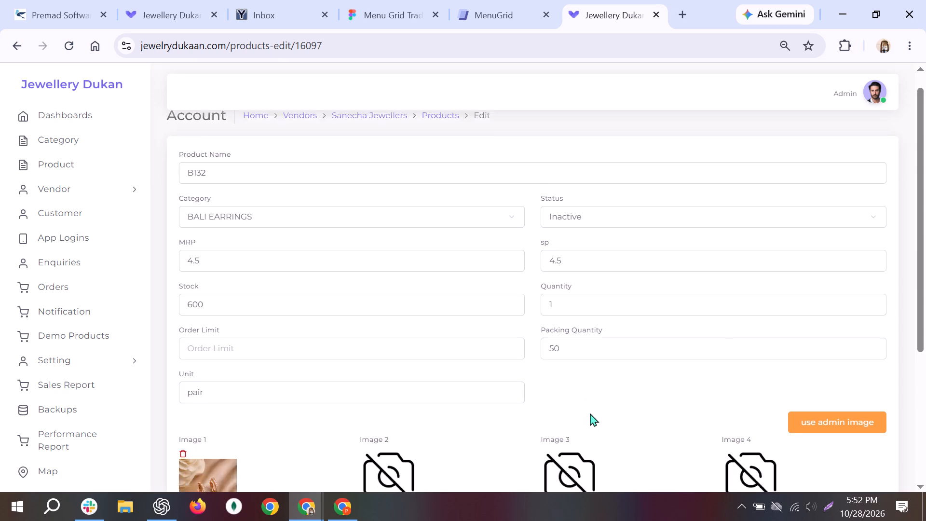
scroll(590, 413, "down", 7)
left_click(203, 423)
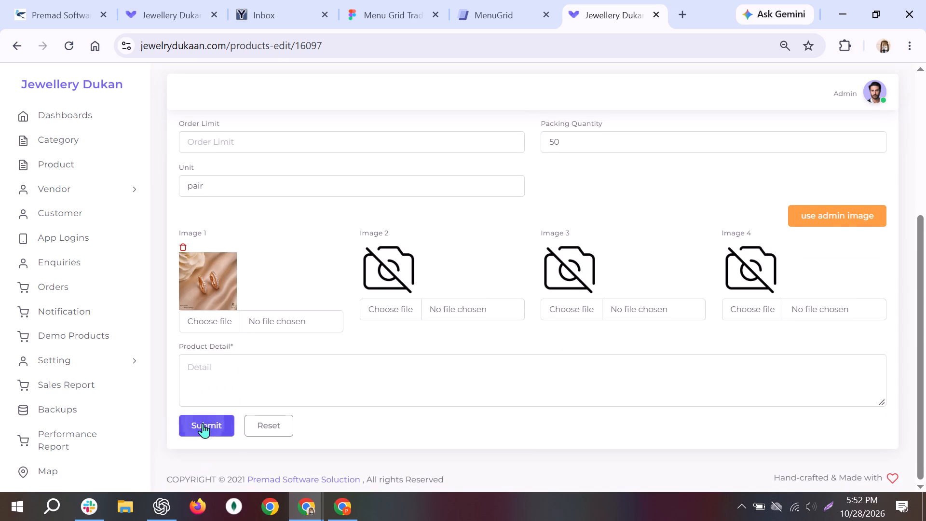
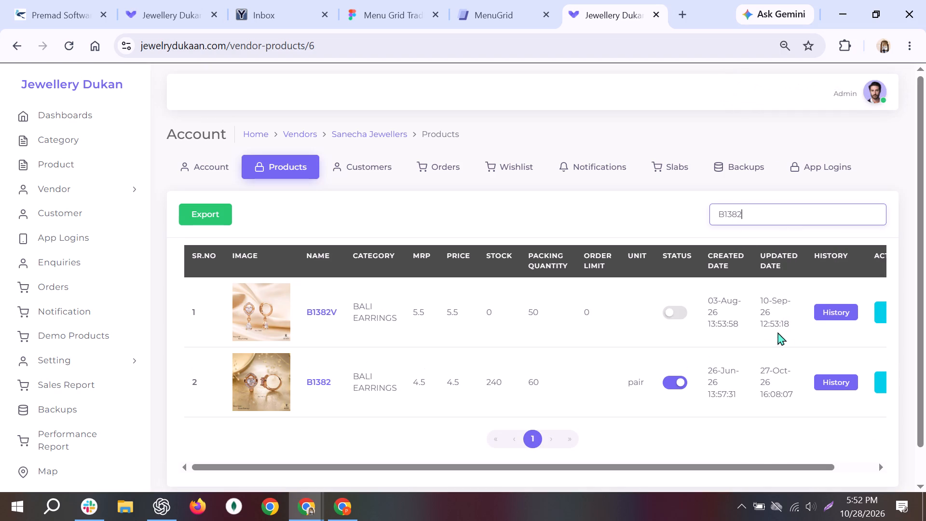
Open product B1382 for editing from the filtered Sanecha Jewellers product list.
scroll(765, 350, "left", 6)
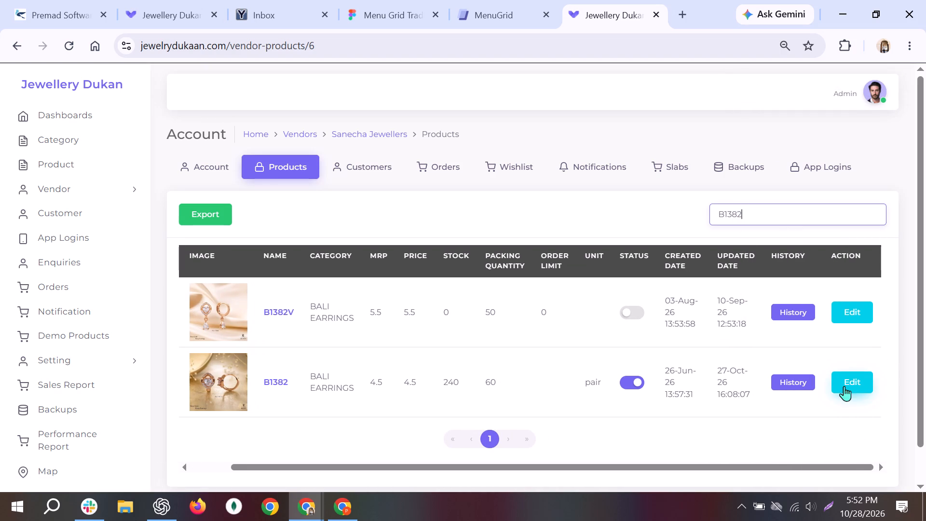
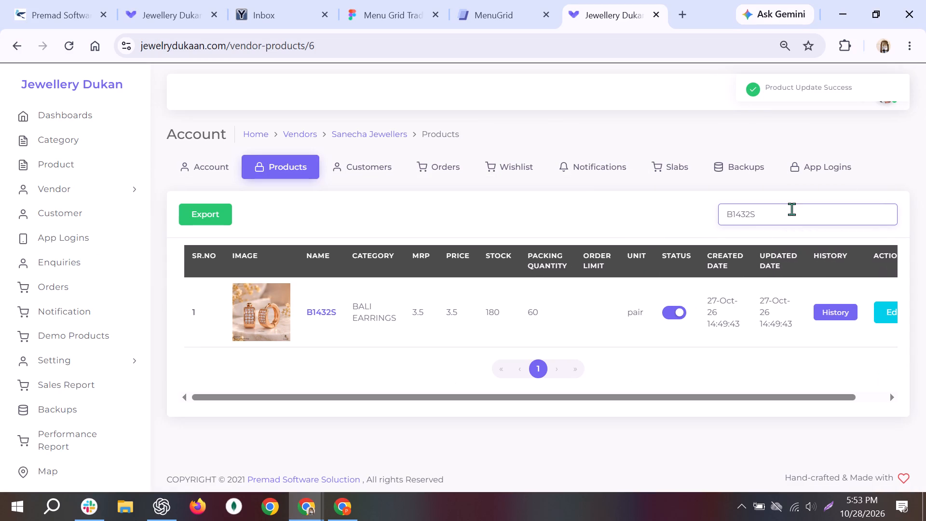
Open product B1432S for editing from the filtered Sanecha Jewellers product list.
scroll(837, 322, "left", 3)
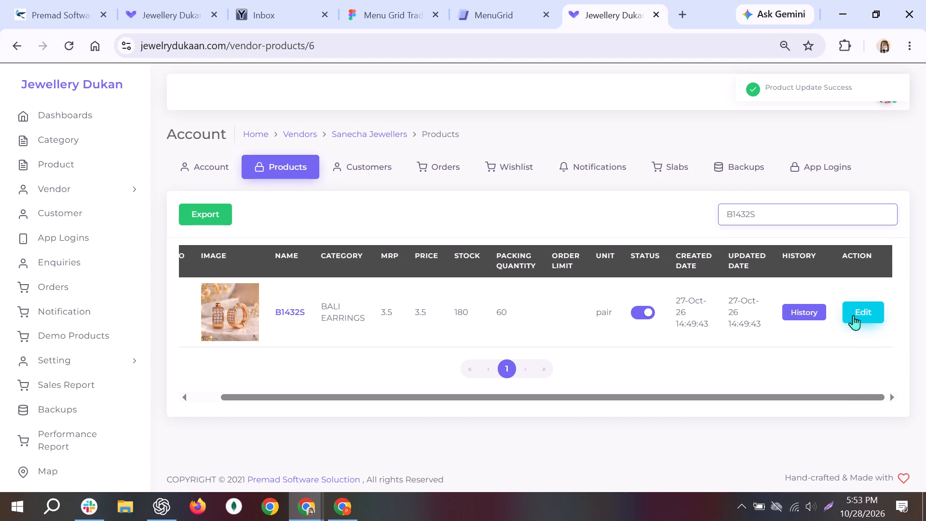
left_click(853, 315)
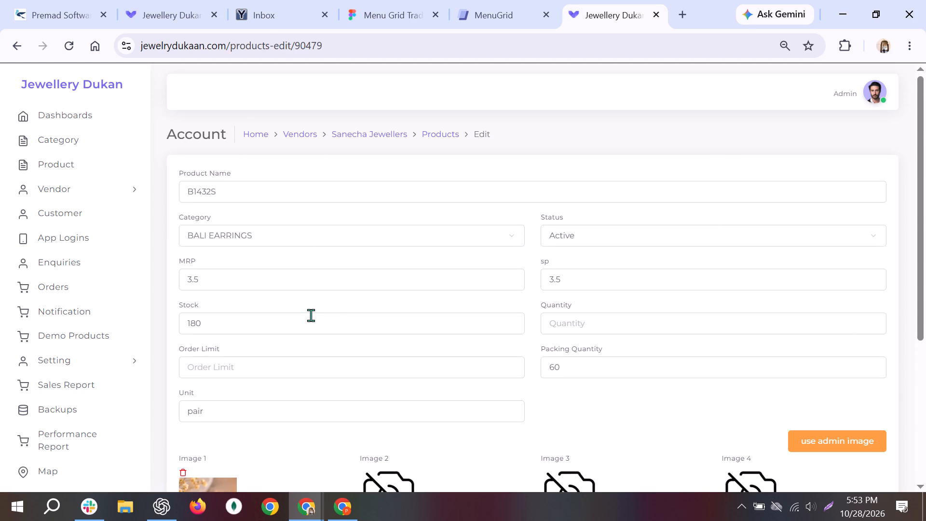
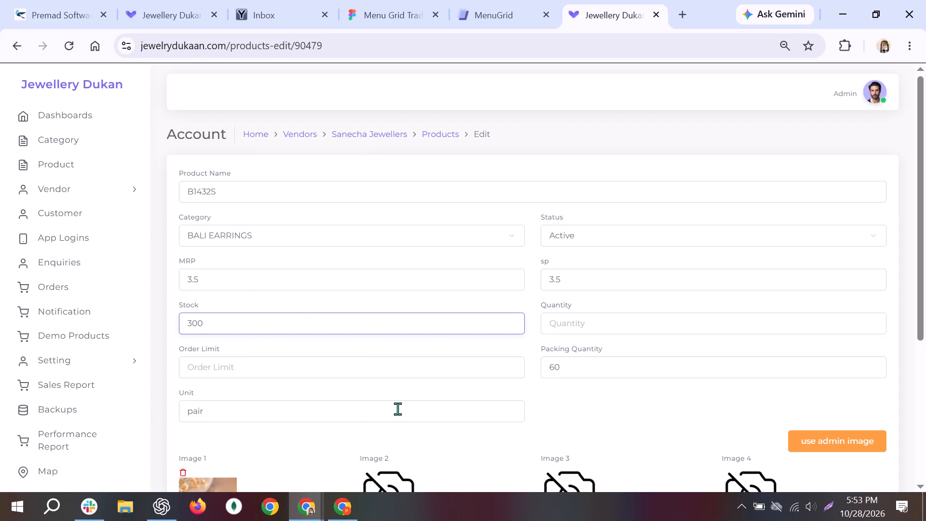
Submit the edit form of product B1432S to save its stock entry.
left_click(568, 421)
scroll(568, 421, "down", 3)
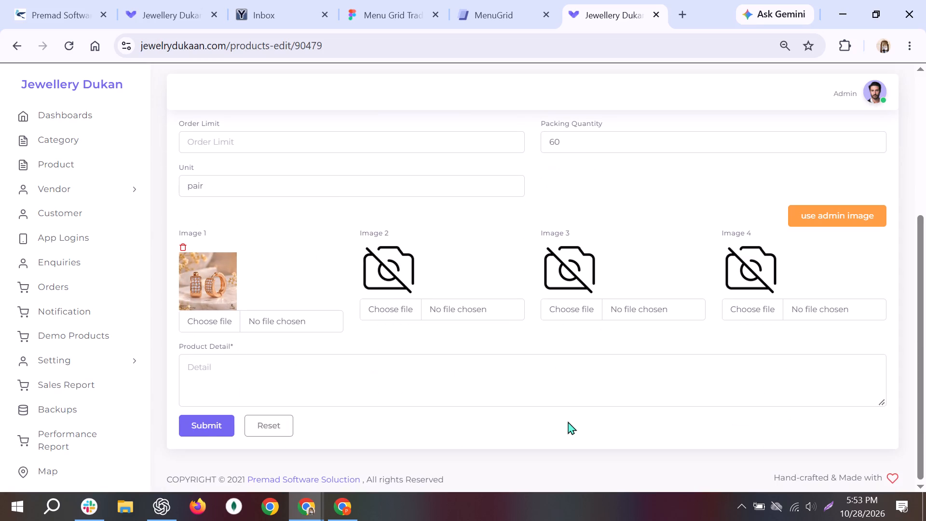
left_click(196, 432)
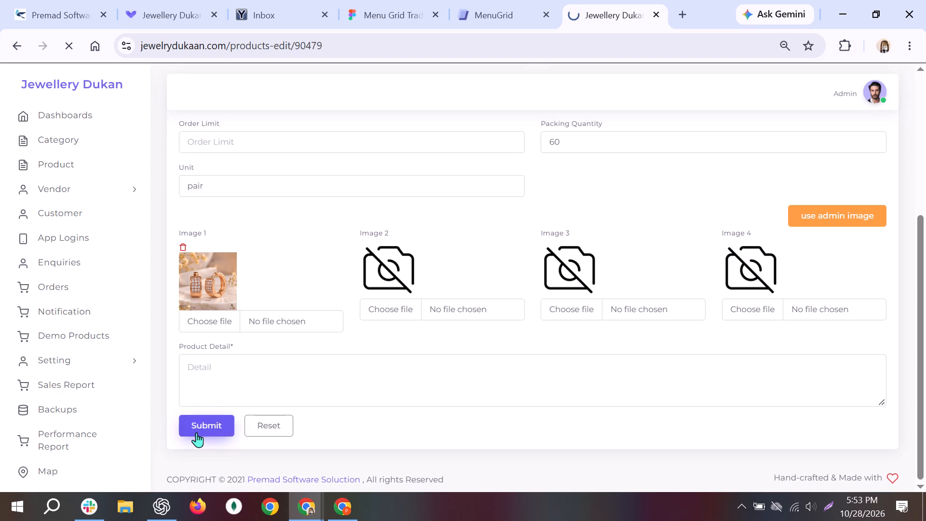
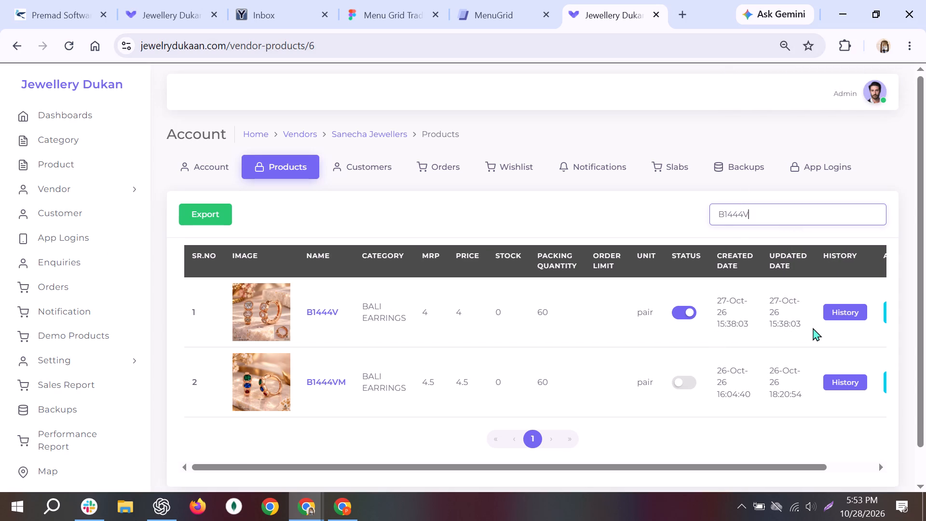
Open the edit form of product B1444V from the Sanecha Jewellers product list.
scroll(813, 328, "left", 2)
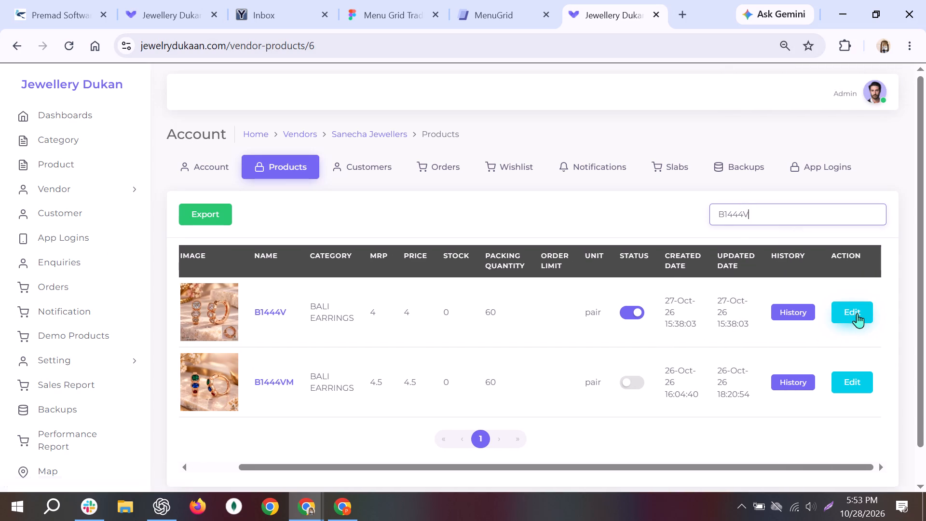
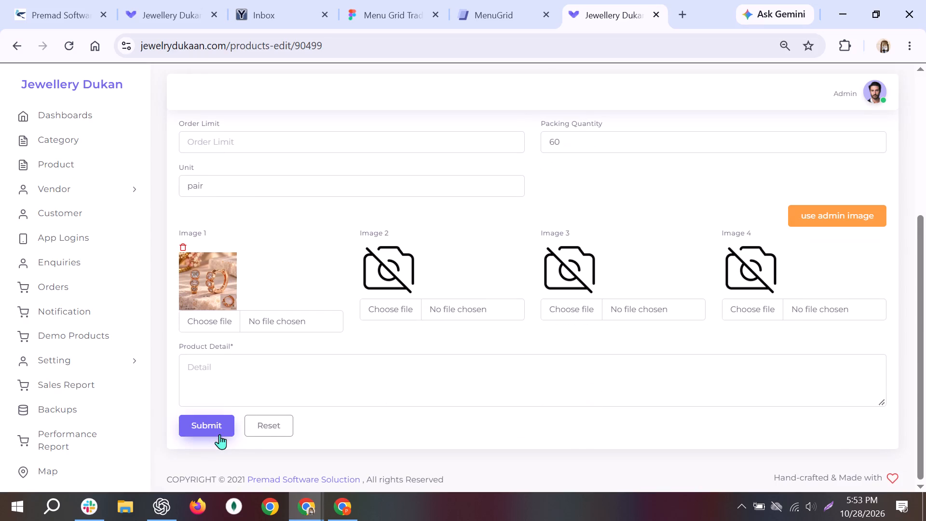
Submit the edit form to save the product update for B1444V.
left_click(219, 434)
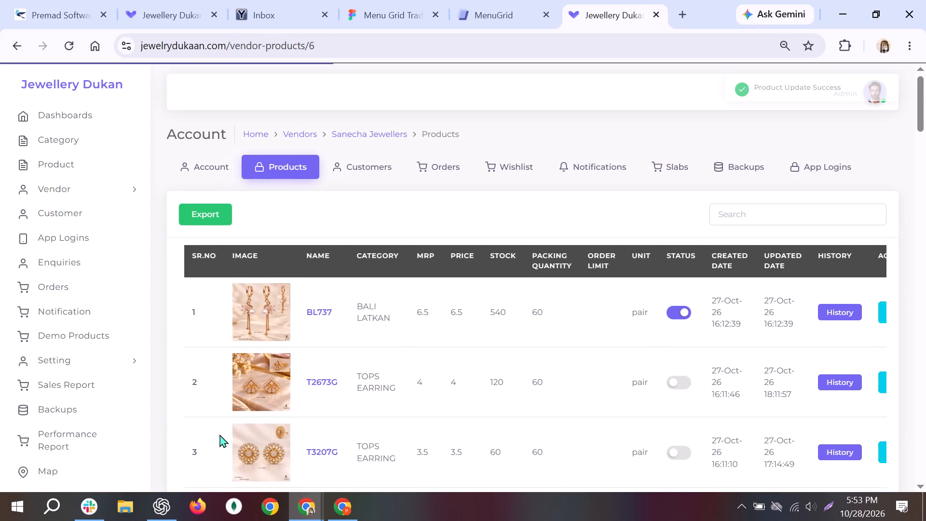
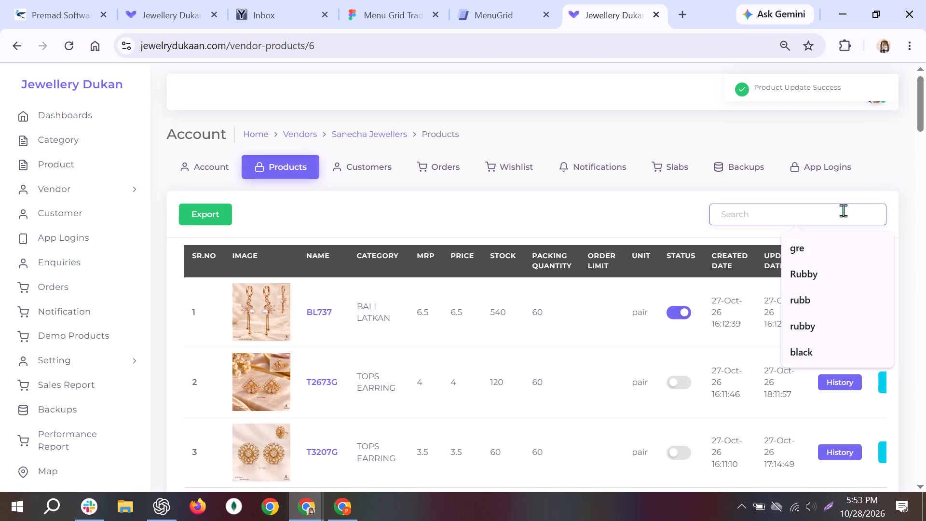
Search the Sanecha Jewellers products for B1472 and open that product for editing.
key("ctrl+v")
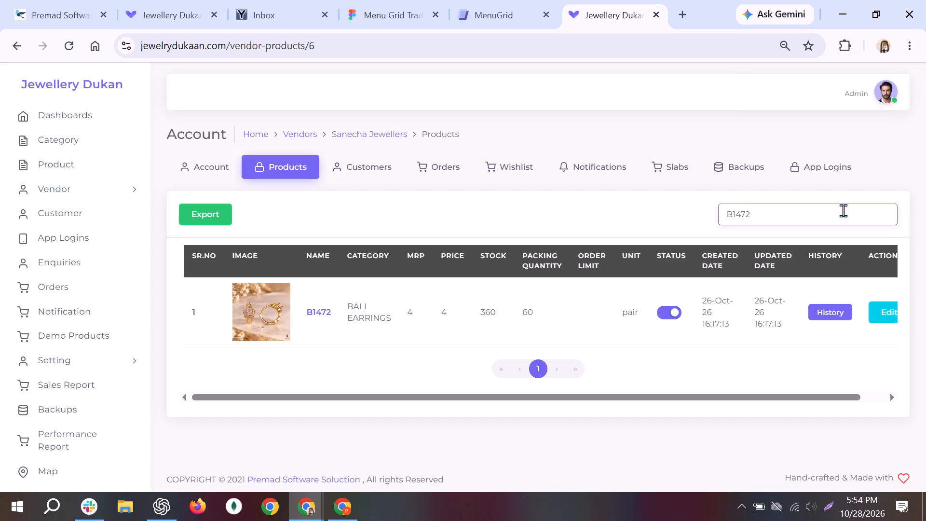
left_click(887, 305)
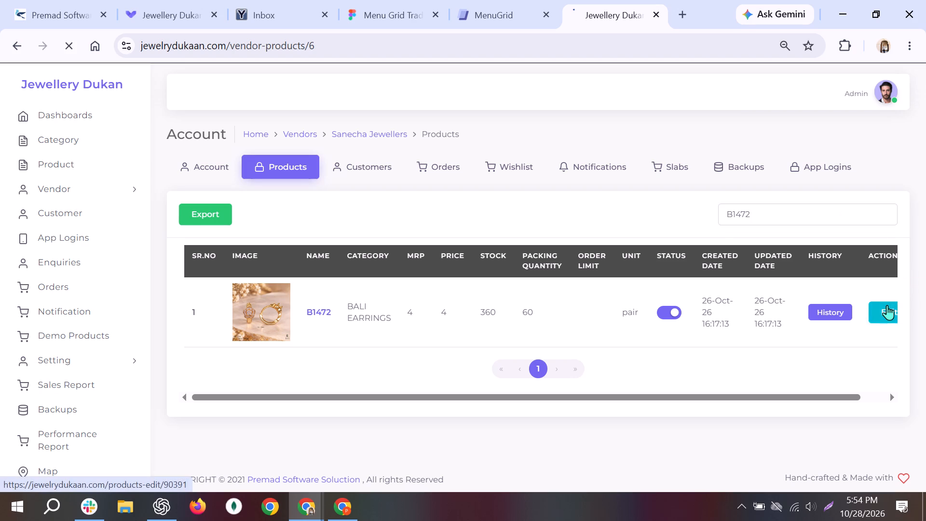
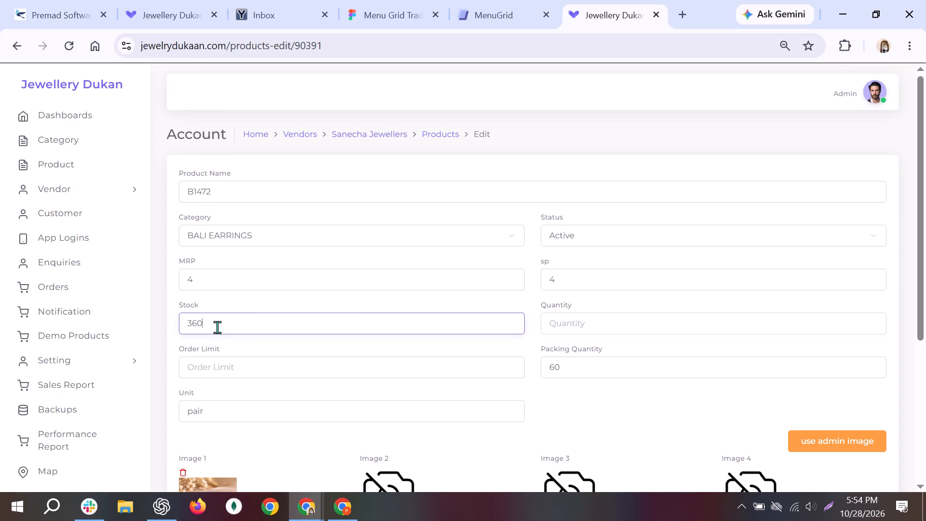
Set the stock of product B1472 to 540.
key("BackSpace")
key("BackSpace")
key("BackSpace")
type("540")
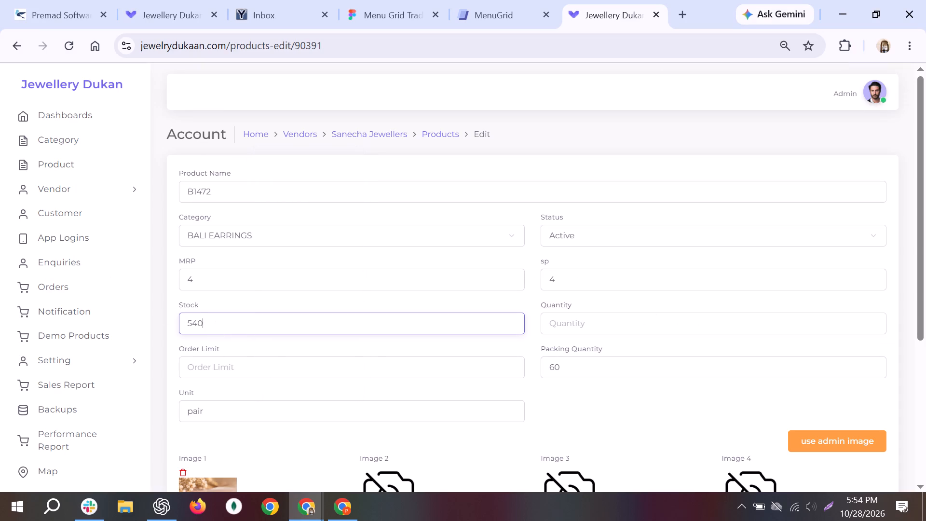
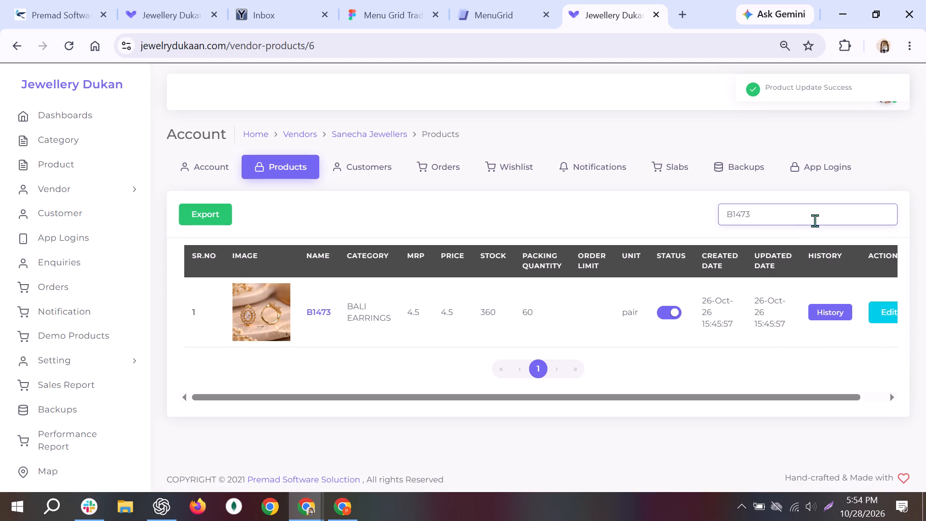
Open product B1473 of Sanecha Jewellers for editing, with its stock value ready for entry.
left_click(880, 313)
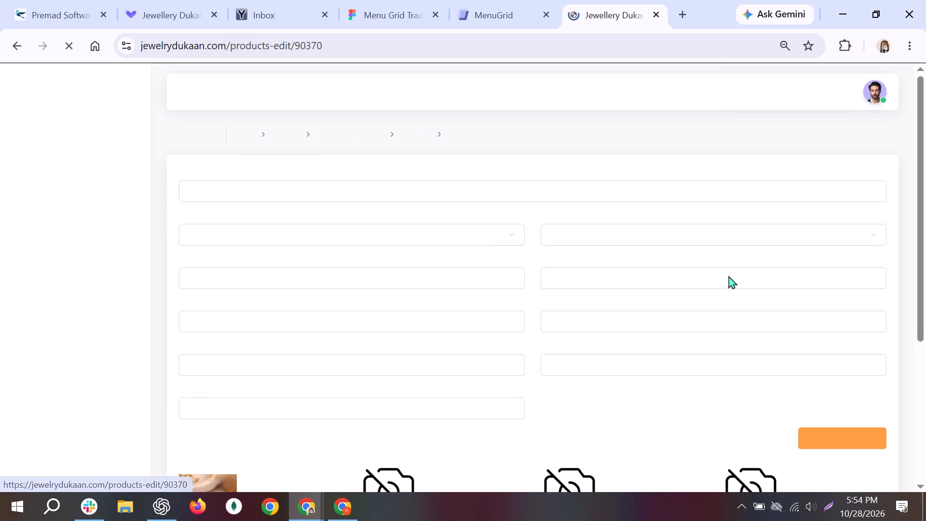
left_click(354, 325)
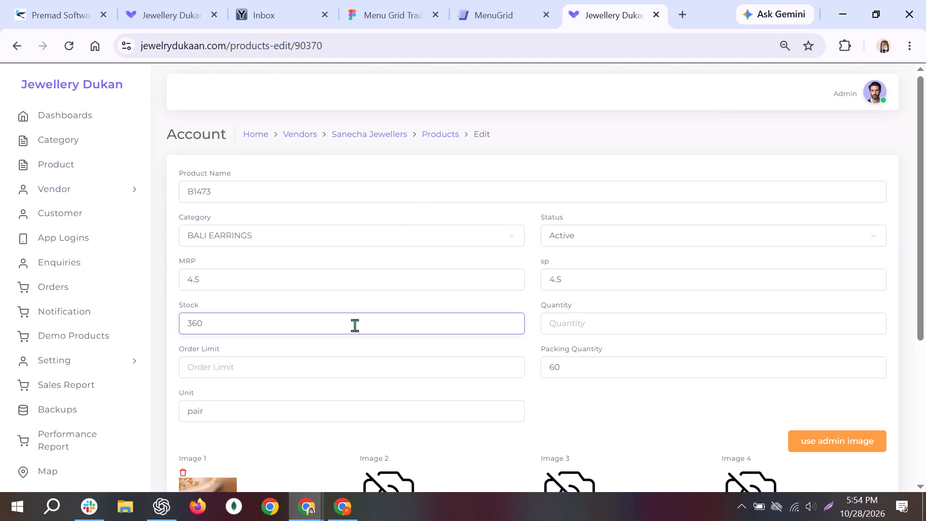
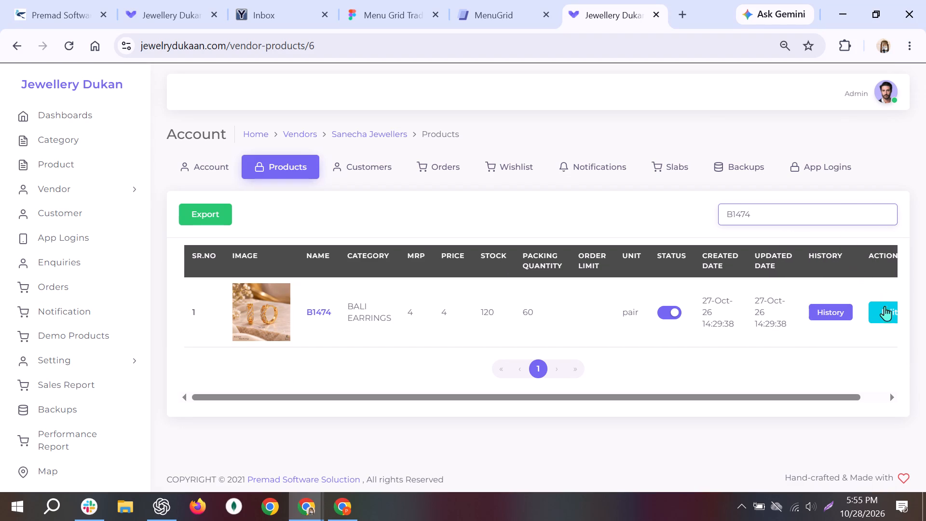
Open product B1474 of Sanecha Jewellers for editing.
left_click(884, 311)
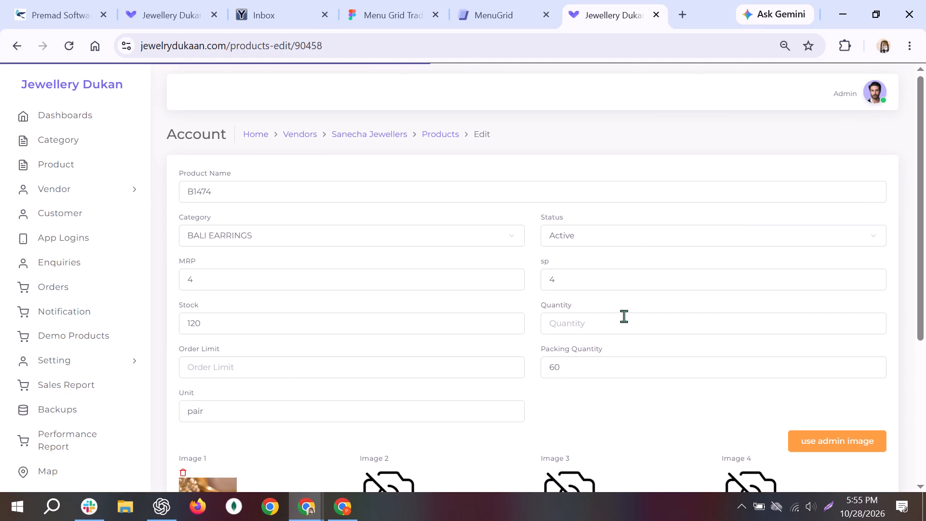
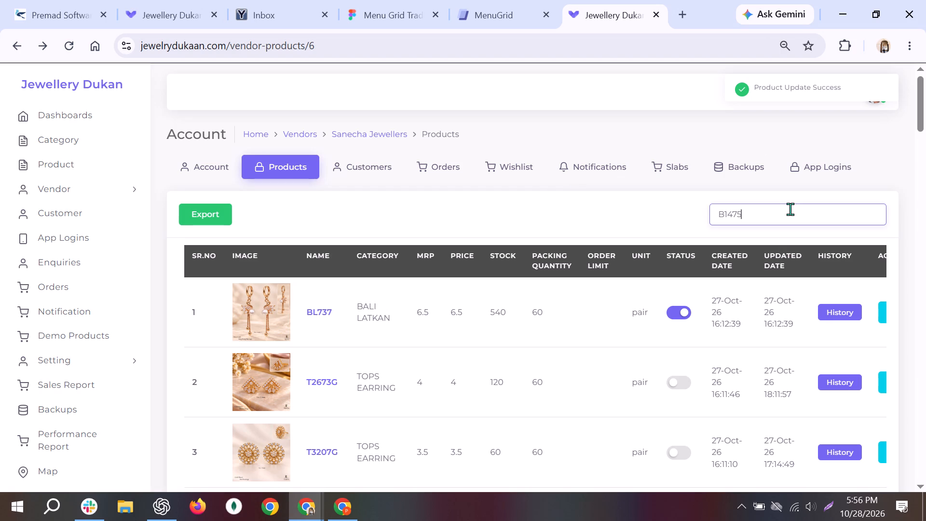
Search the Sanecha Jewellers product list for B1478.
key("BackSpace")
key("ctrl+v")
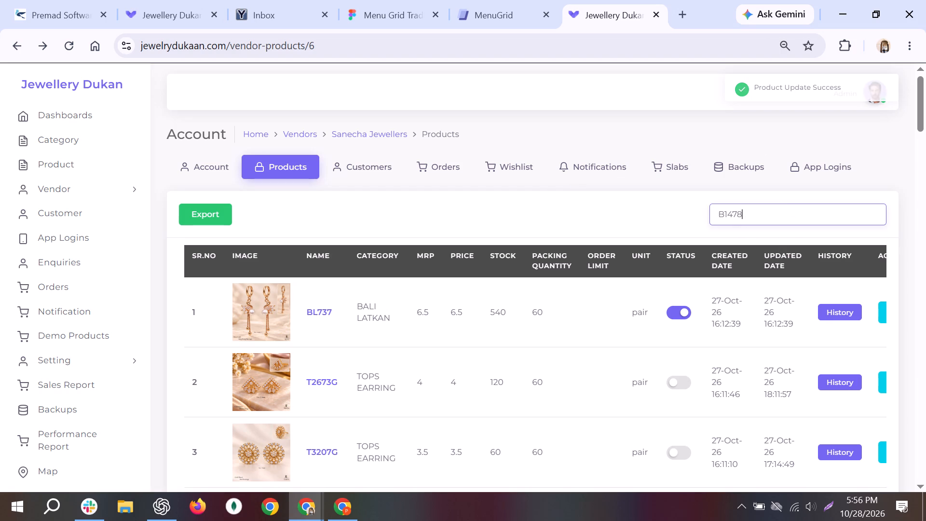
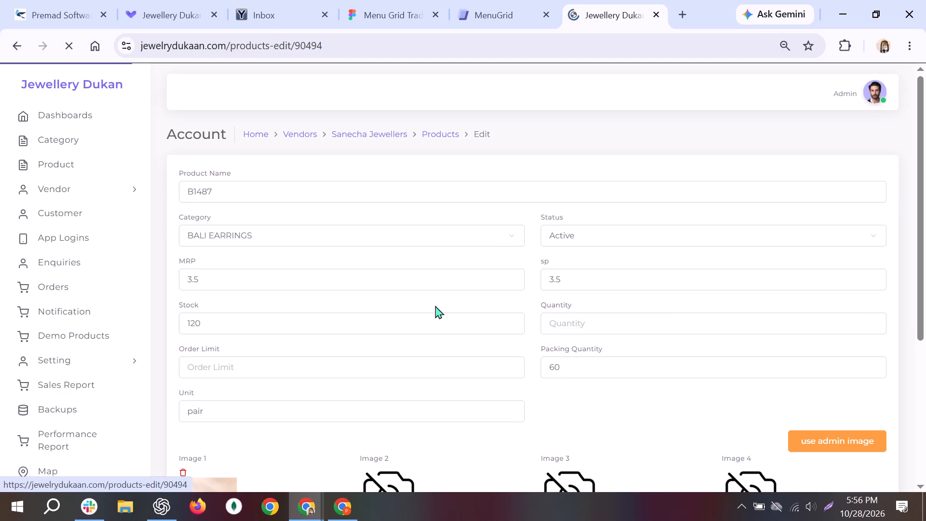
Set the stock of product B1487 to 300 and submit the product update.
triple_click(359, 322)
key("BackSpace")
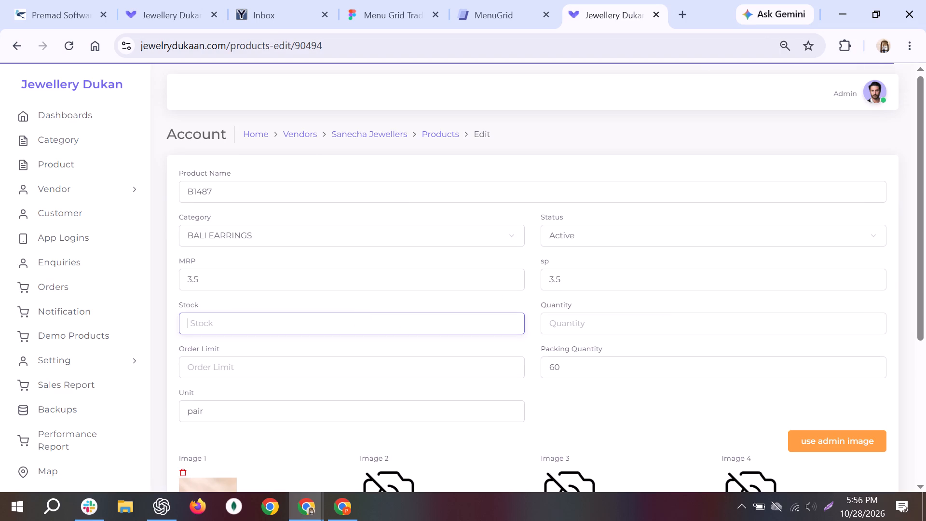
type("300")
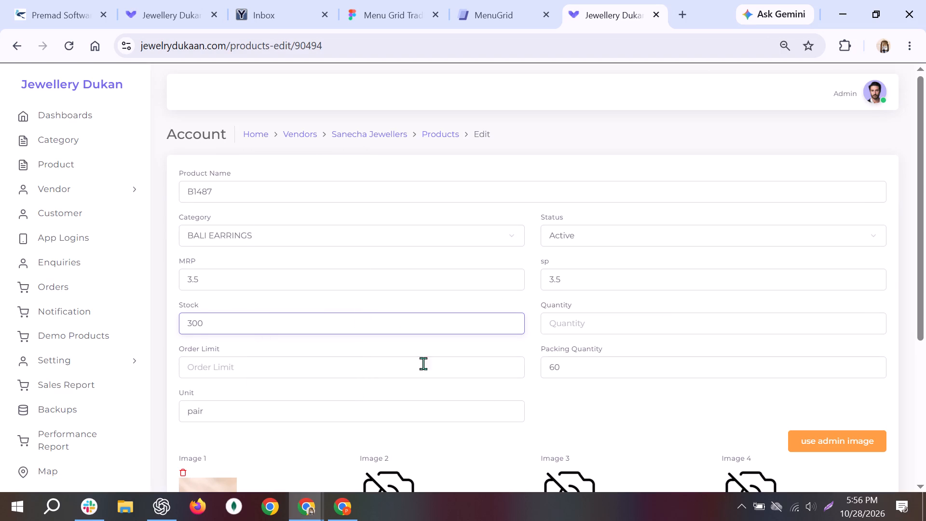
left_click(566, 415)
scroll(566, 415, "down", 8)
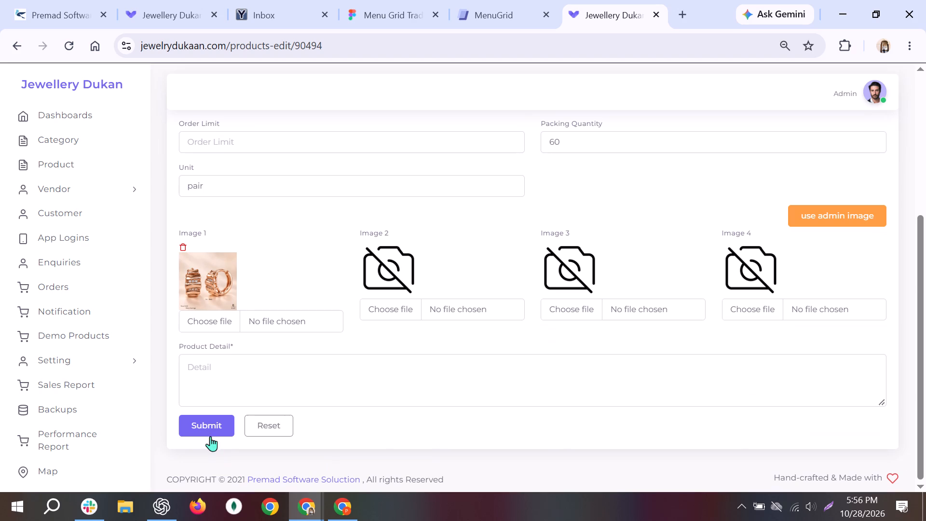
left_click(210, 429)
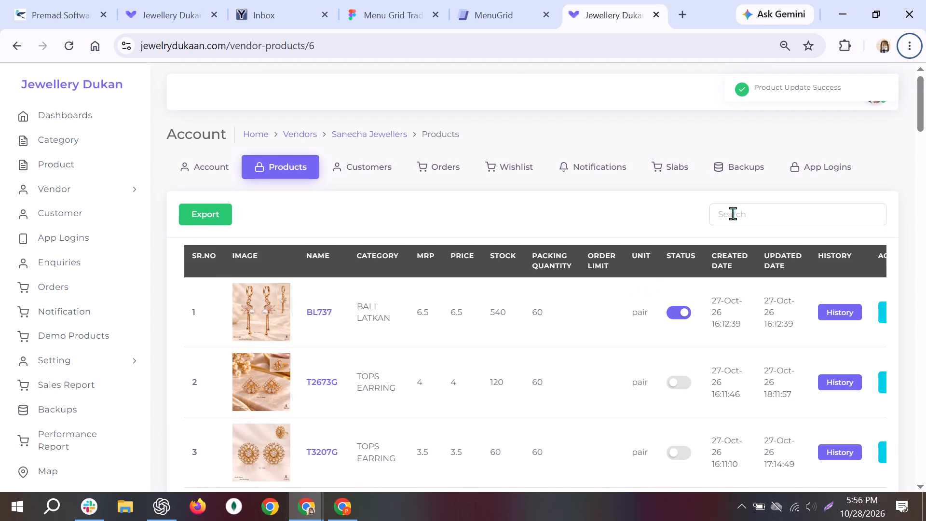
Search the Sanecha Jewellers product list for B1487.
left_click(738, 212)
key("ctrl+v")
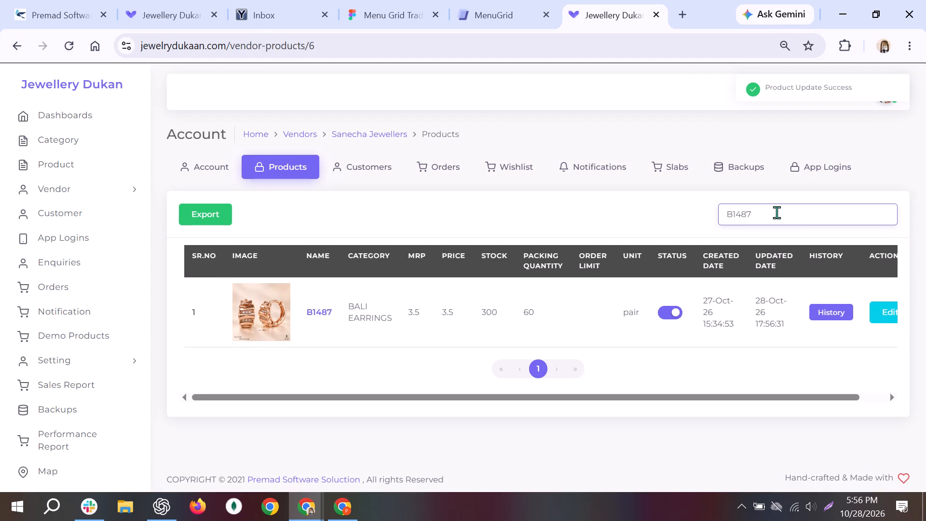
Replace the product search term with B1478, reusing the earlier copied entry from the clipboard history.
key("BackSpace")
key("BackSpace")
key("BackSpace")
key("BackSpace")
key("BackSpace")
key("BackSpace")
key("BackSpace")
key("BackSpace")
key("BackSpace")
key("BackSpace")
key("BackSpace")
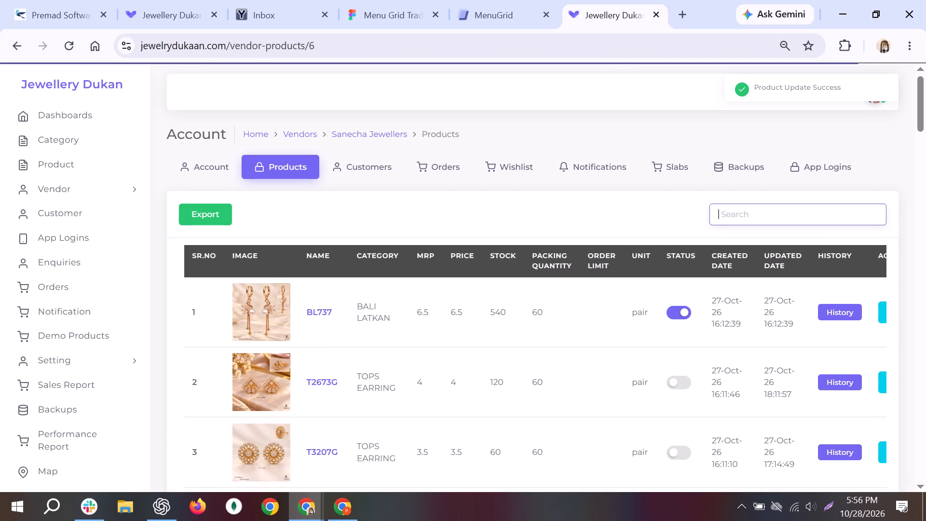
key("super+v")
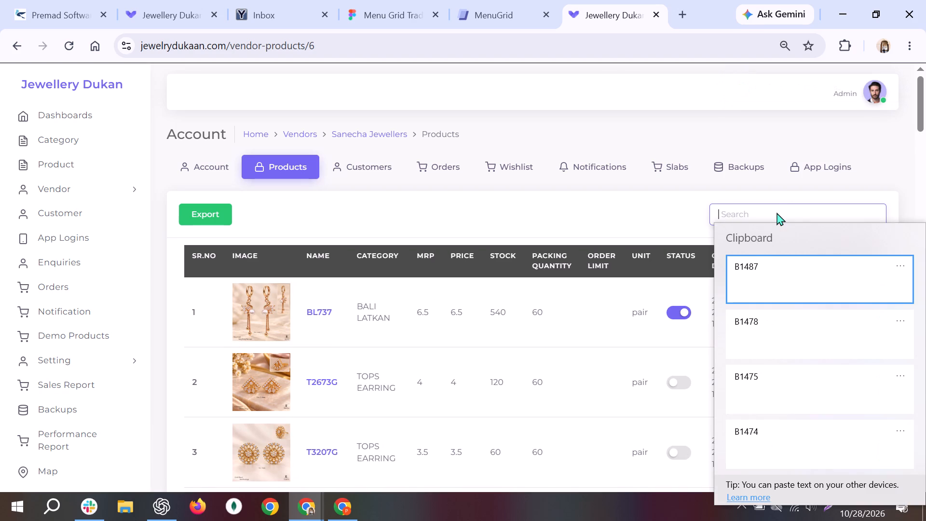
key("Down")
key("Return")
key("ctrl+v")
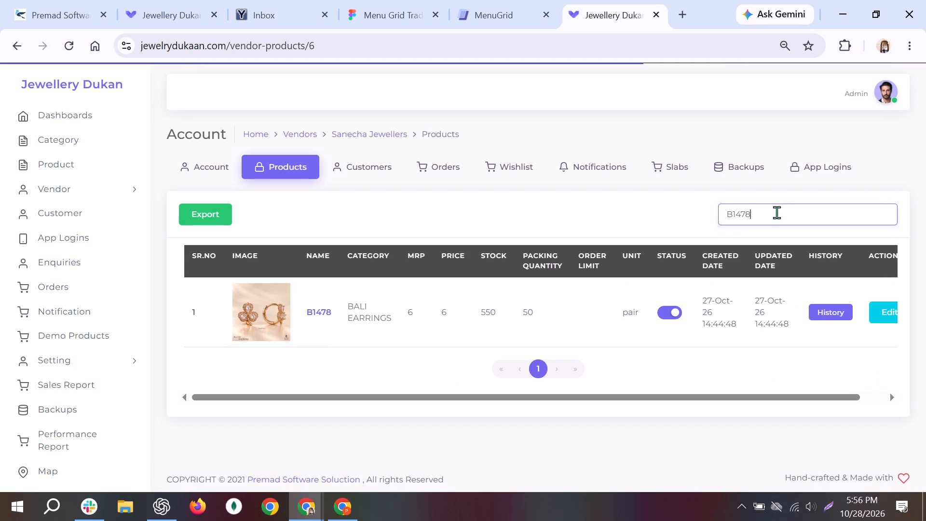
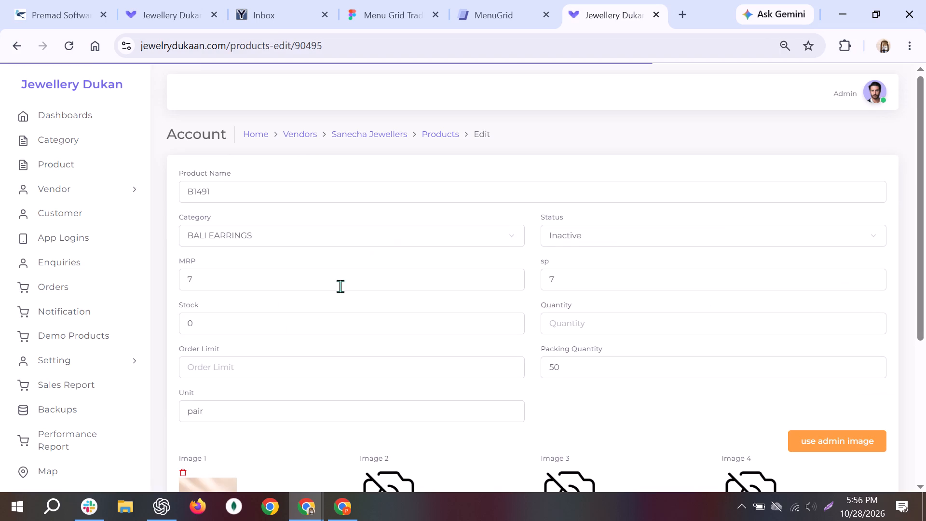
Set the stock of product B1491 to 400 and submit the product update.
left_click(333, 332)
key("backslash")
key("BackSpace")
key("BackSpace")
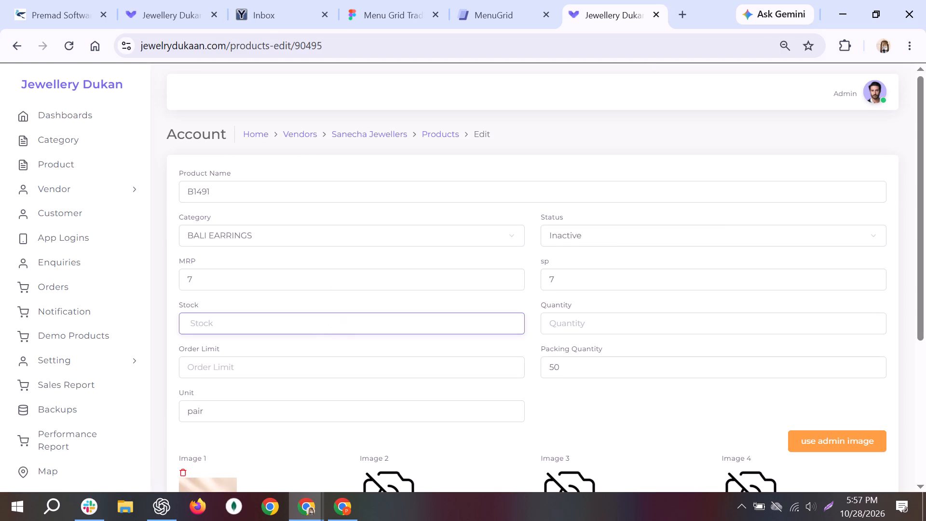
type("400")
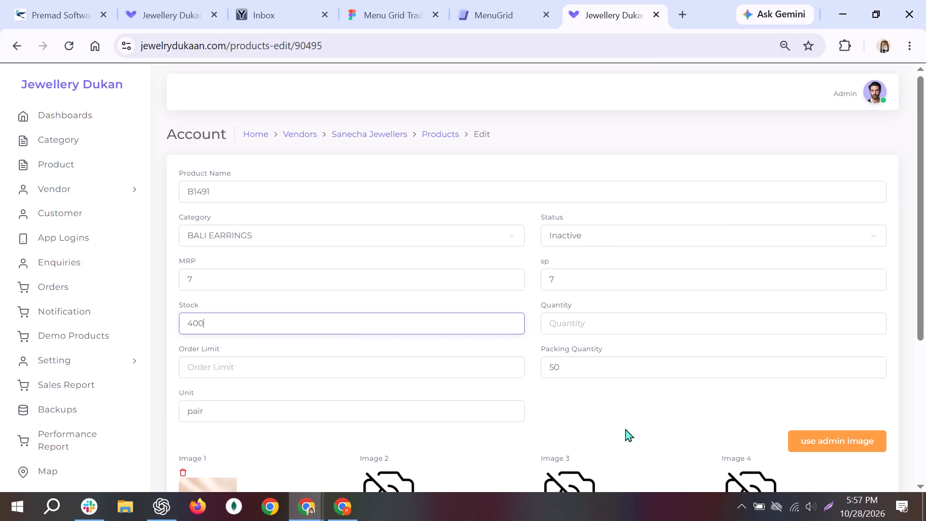
left_click(625, 428)
scroll(625, 428, "down", 13)
left_click(207, 425)
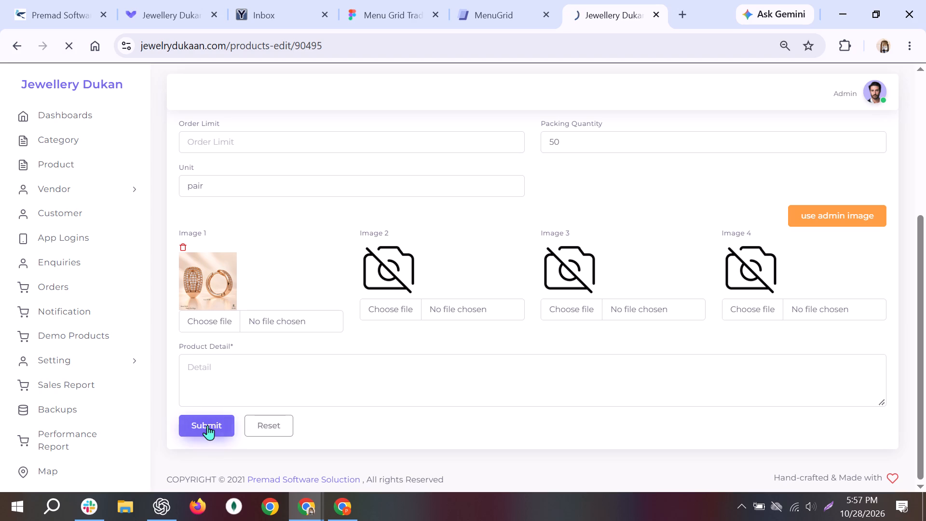
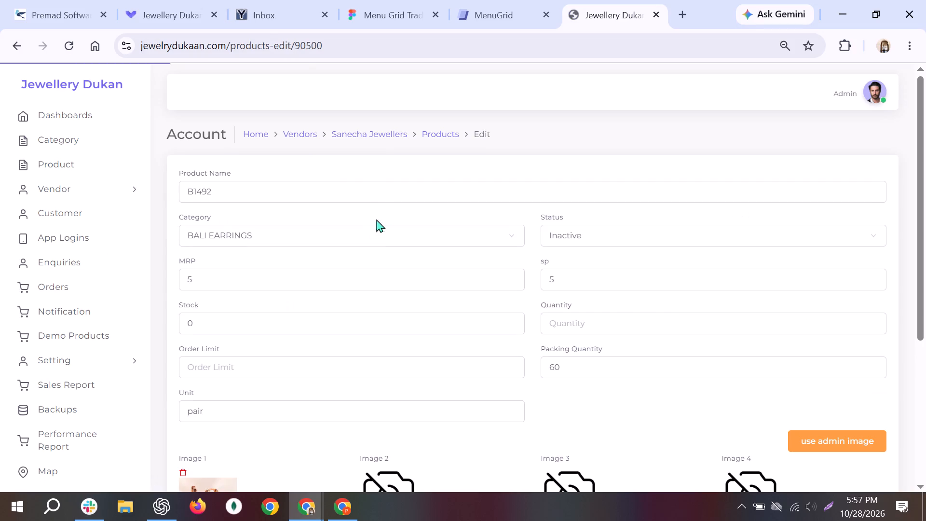
Set the stock of product B1492 to 420 in its product edit form.
left_click(353, 324)
key("BackSpace")
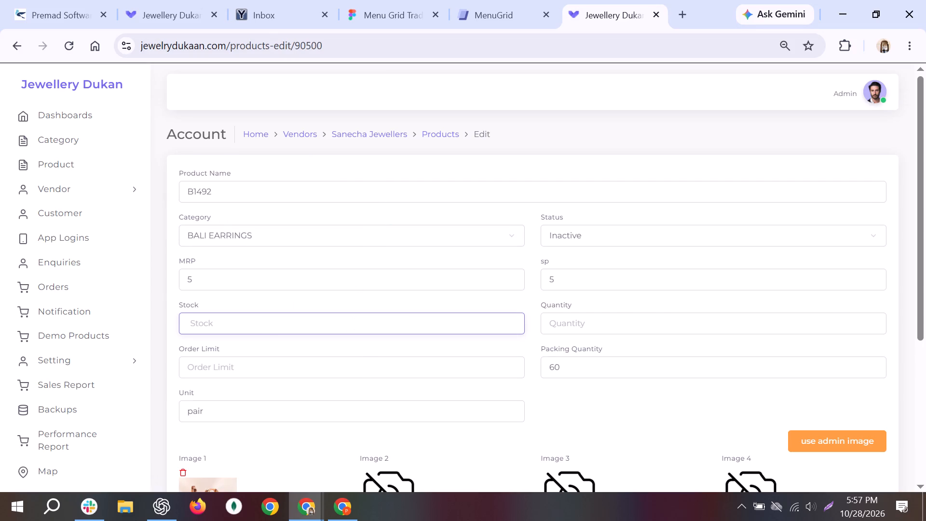
type("420")
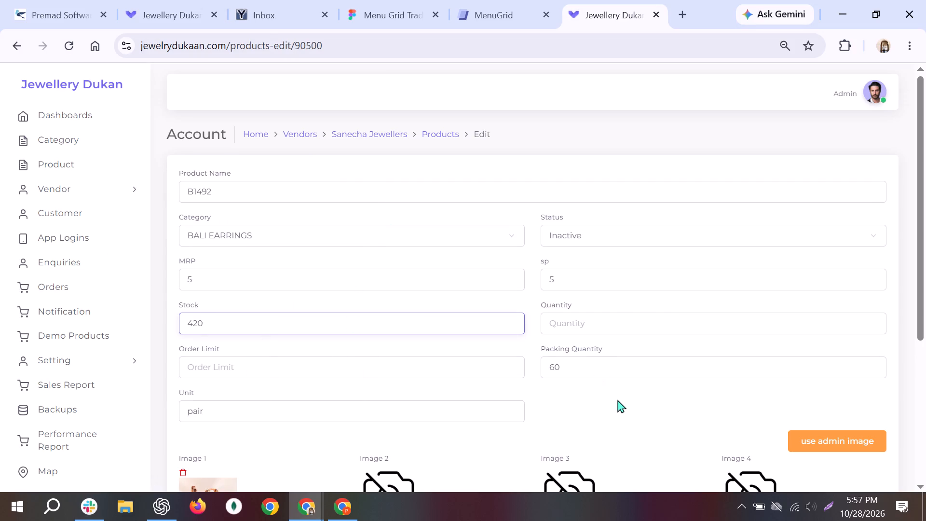
left_click(618, 402)
scroll(618, 402, "down", 10)
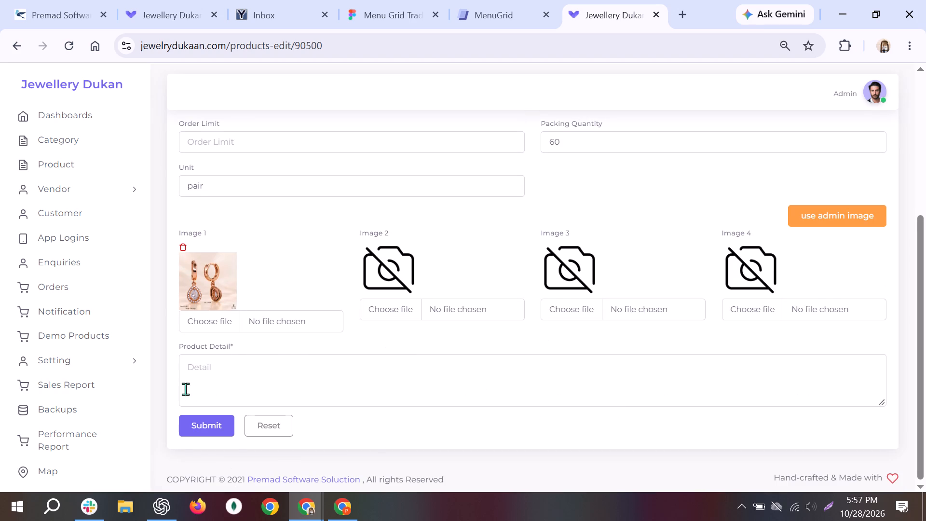
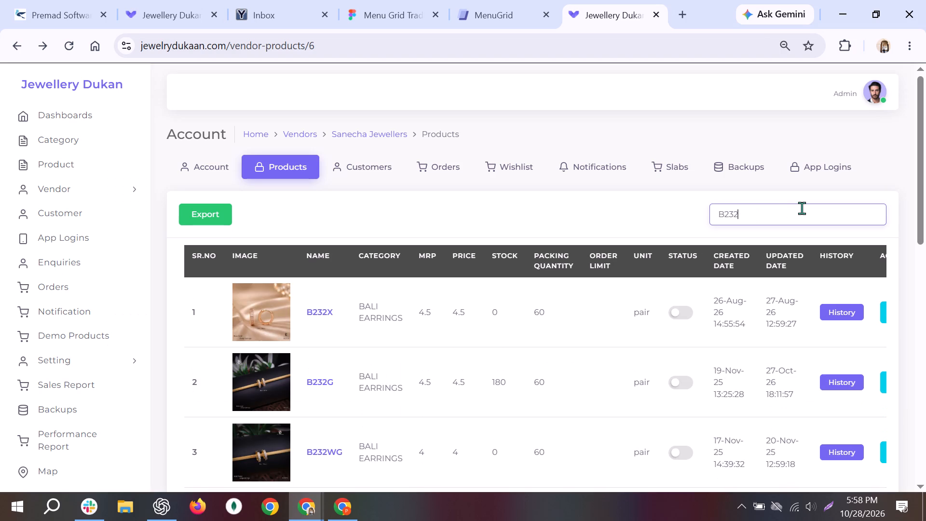
Look through the Sanecha Jewellers product results matching B232 to locate the entry for the required code.
scroll(788, 287, "down", 4)
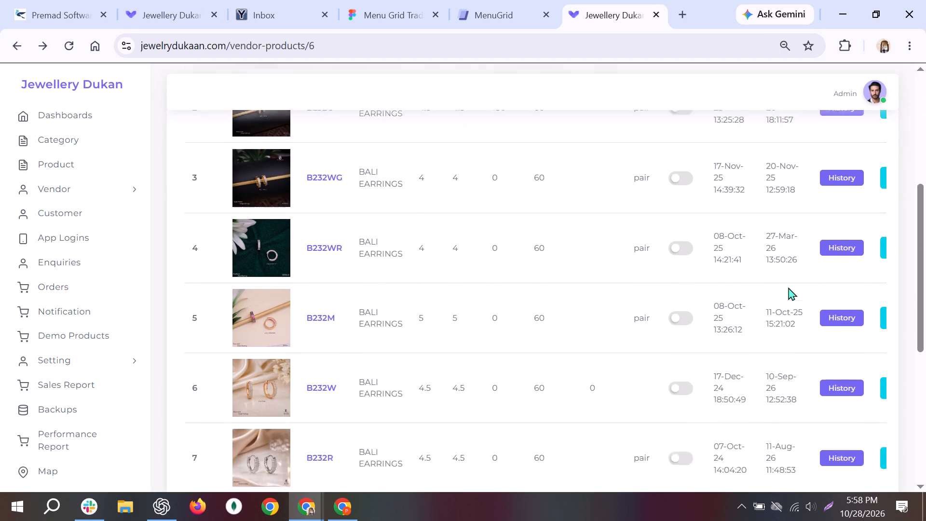
scroll(788, 287, "down", 4)
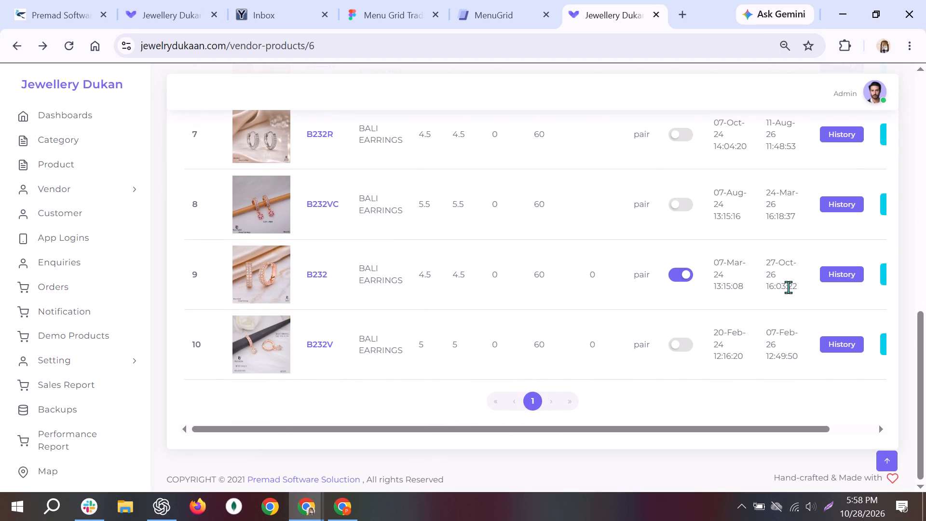
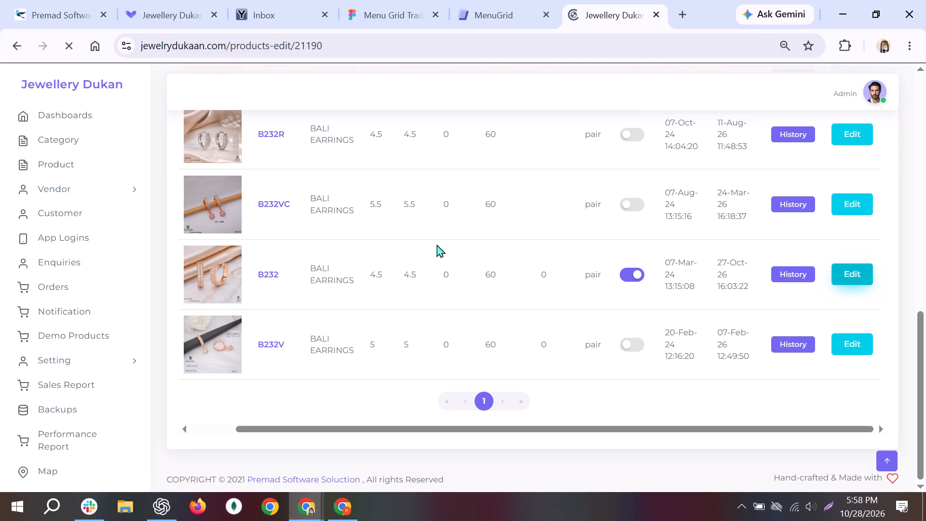
Set the stock of product B232 to 420 and submit the product changes.
left_click(265, 324)
key("BackSpace")
key("BackSpace")
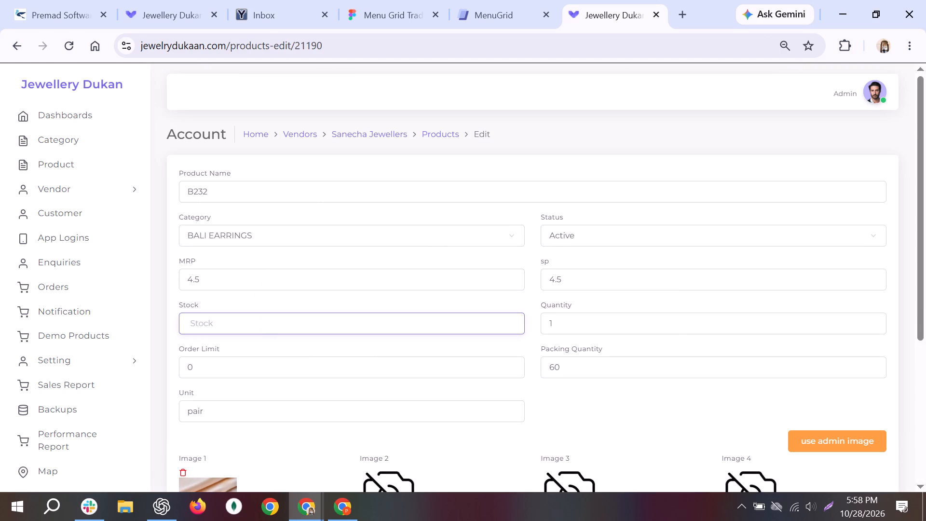
type("420")
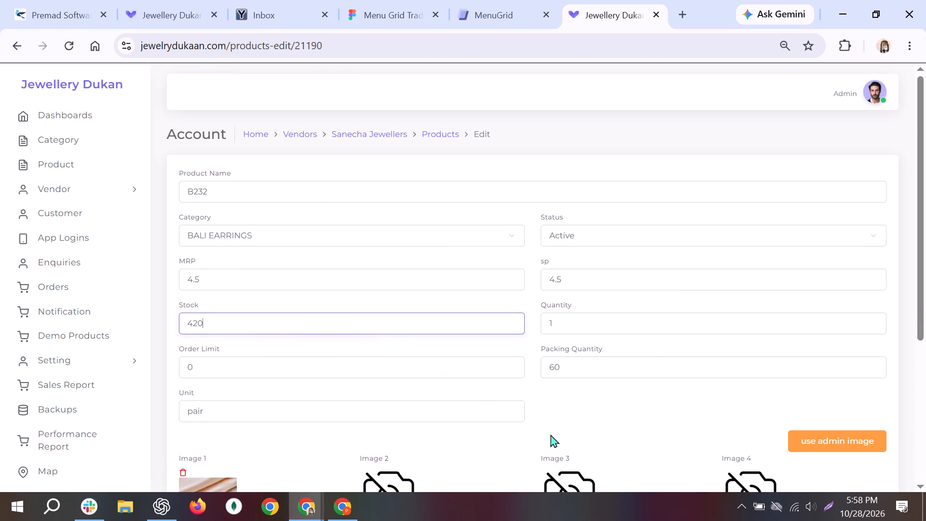
left_click(550, 434)
scroll(550, 434, "down", 14)
left_click(218, 431)
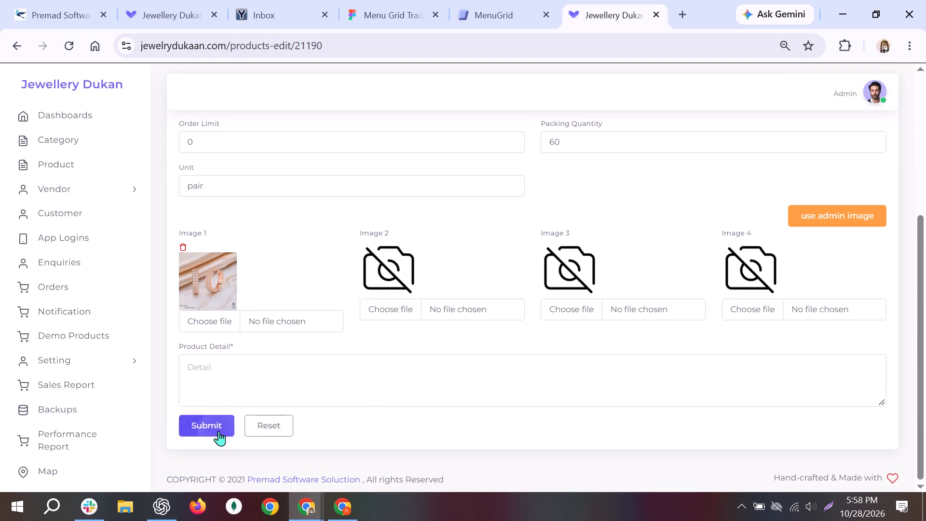
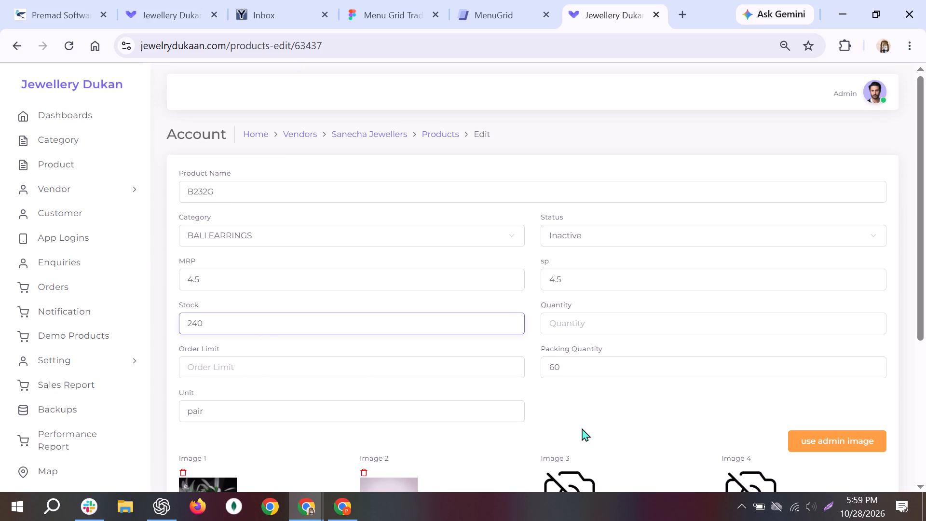
Finish editing the stock of product B232G and submit the product changes.
left_click(582, 428)
scroll(582, 428, "down", 6)
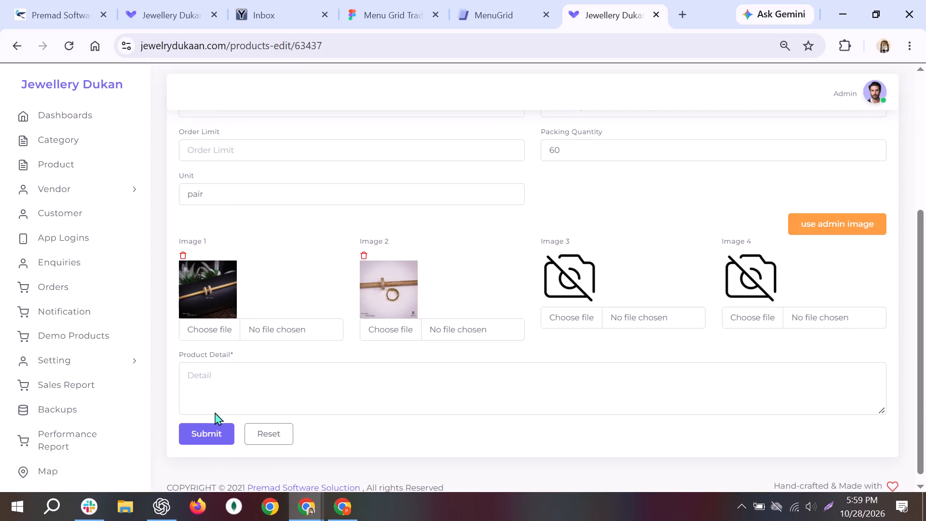
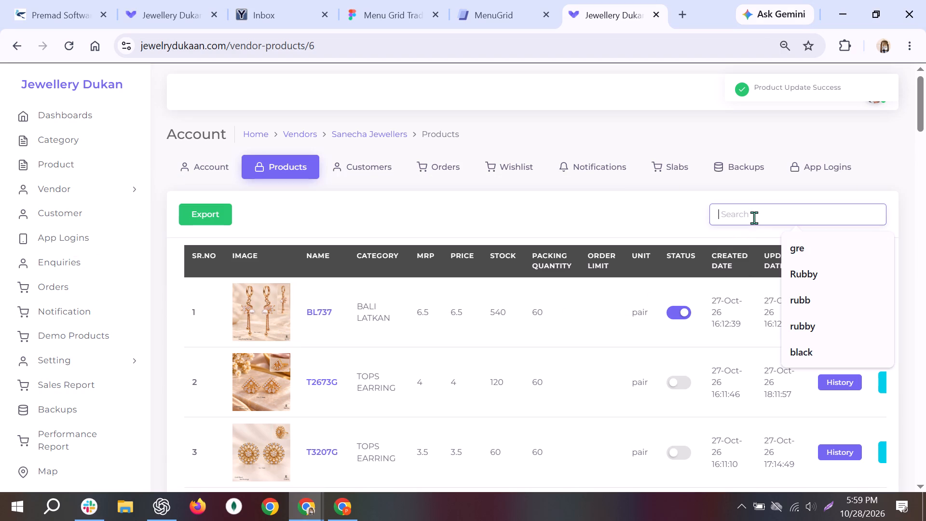
Search the Sanecha Jewellers products for B242 and look through the matching product variants.
key("ctrl+v")
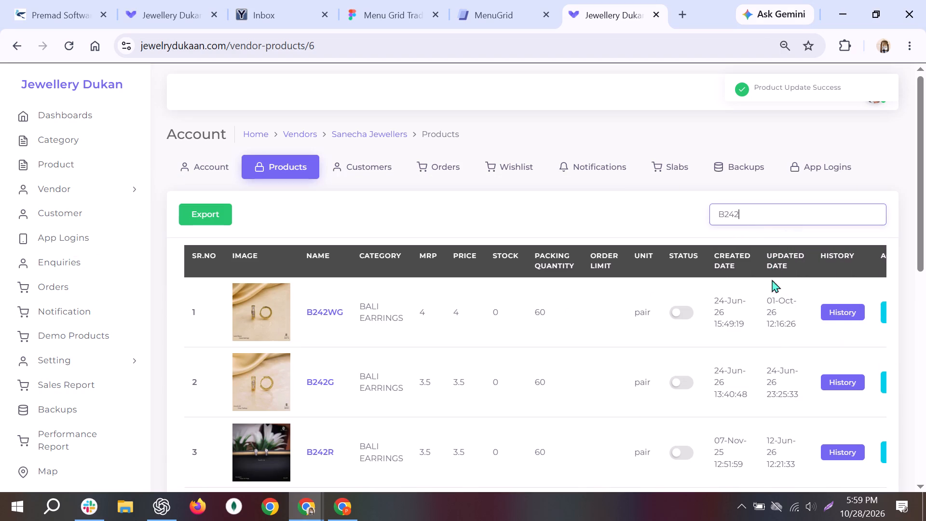
scroll(769, 301, "down", 3)
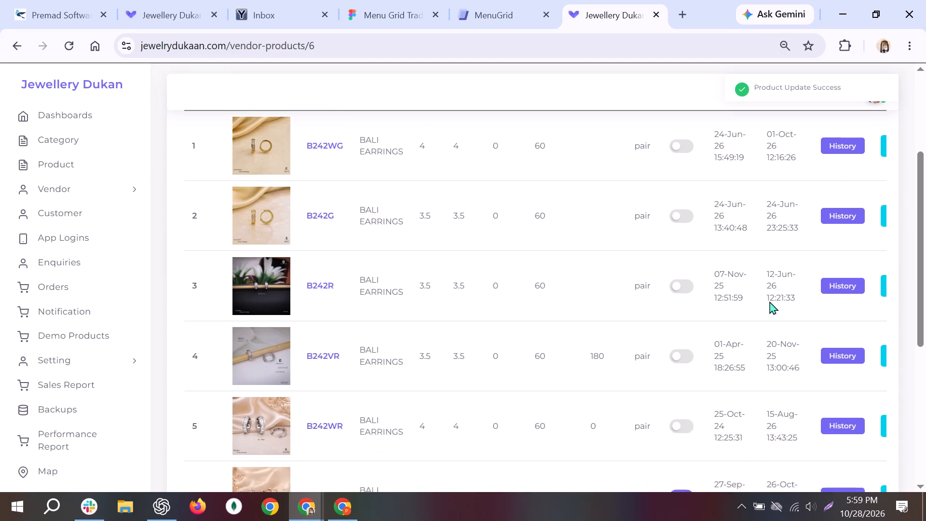
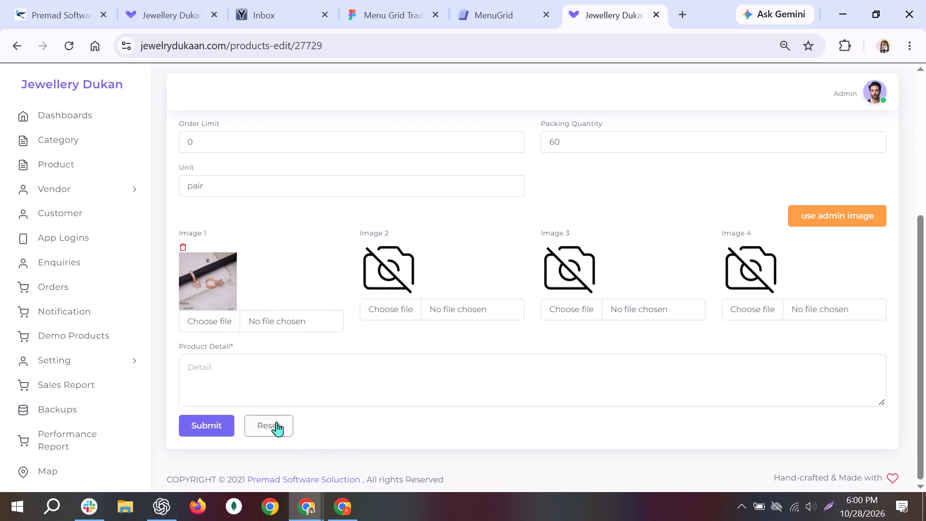
Submit the edited product form to save the product's details.
left_click(215, 425)
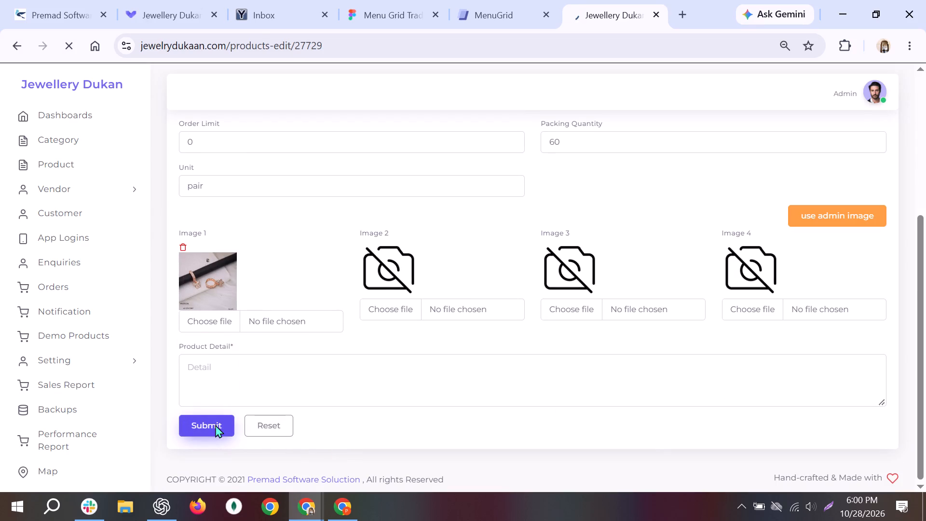
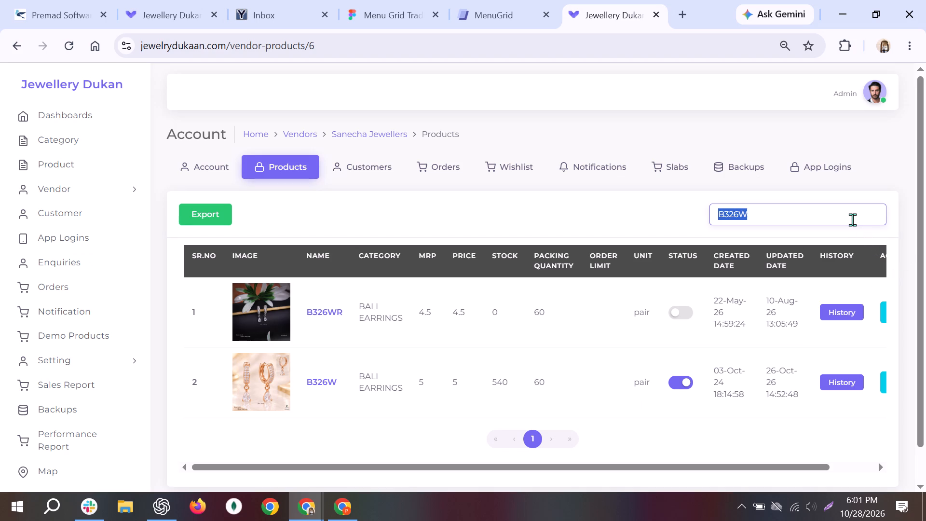
Search the vendor's products for B358 and locate that code among the listed results.
key("ctrl+v")
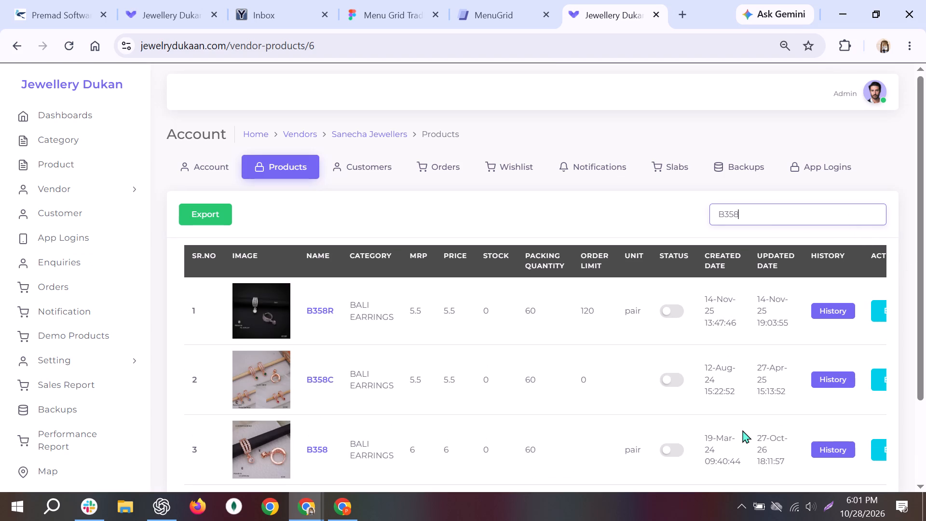
key("ctrl+f")
key("ctrl+v")
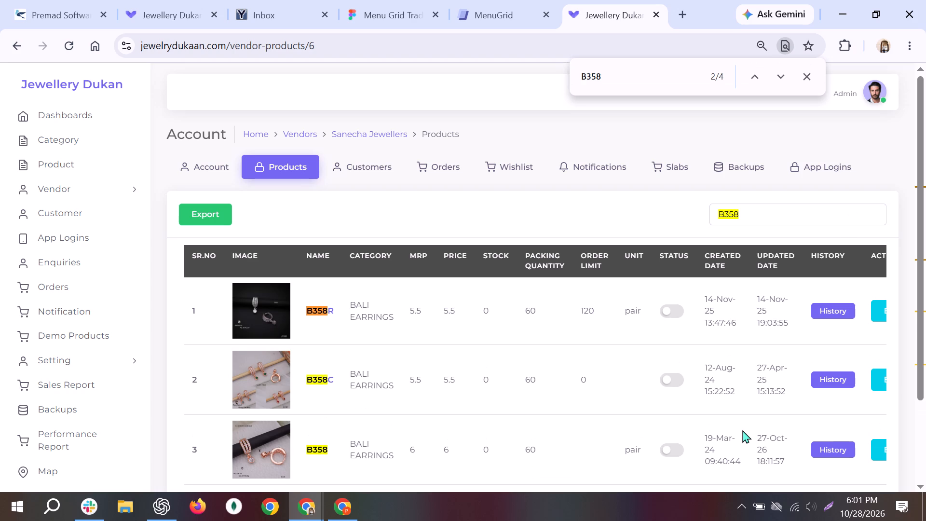
left_click(809, 71)
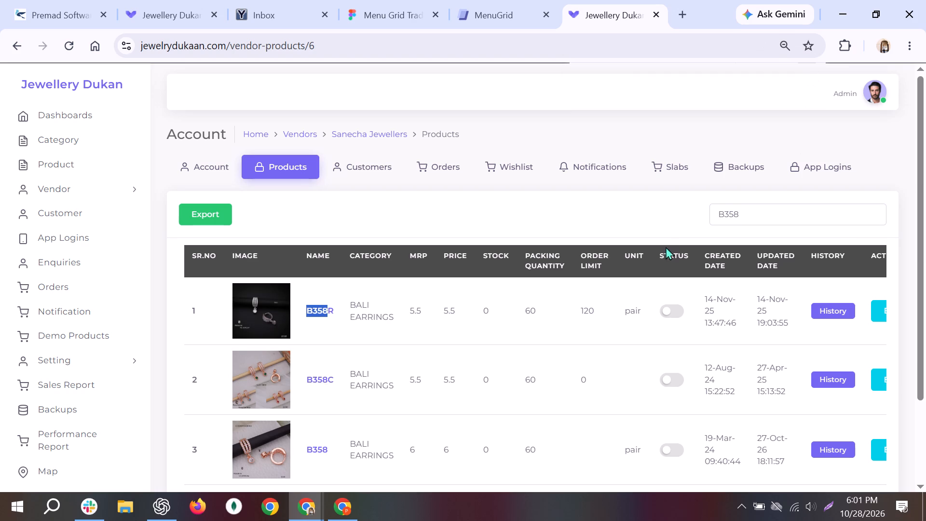
scroll(719, 293, "down", 2)
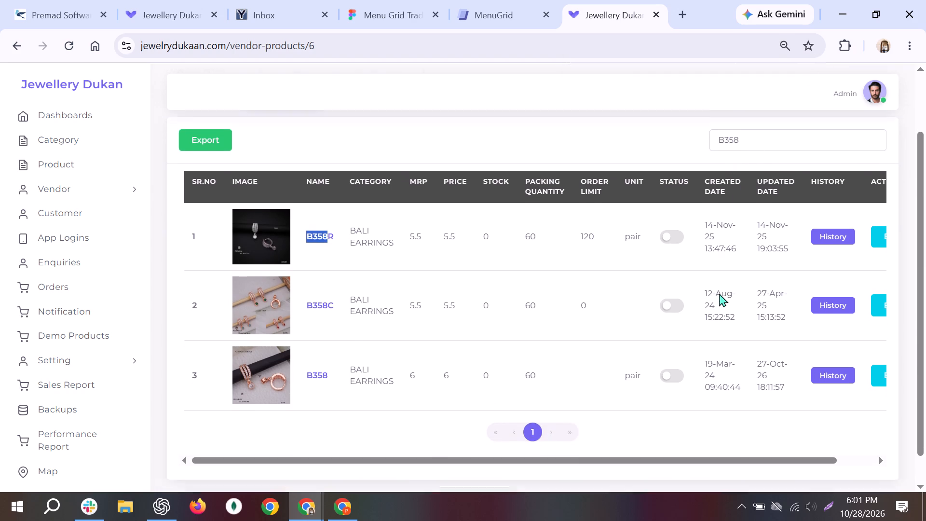
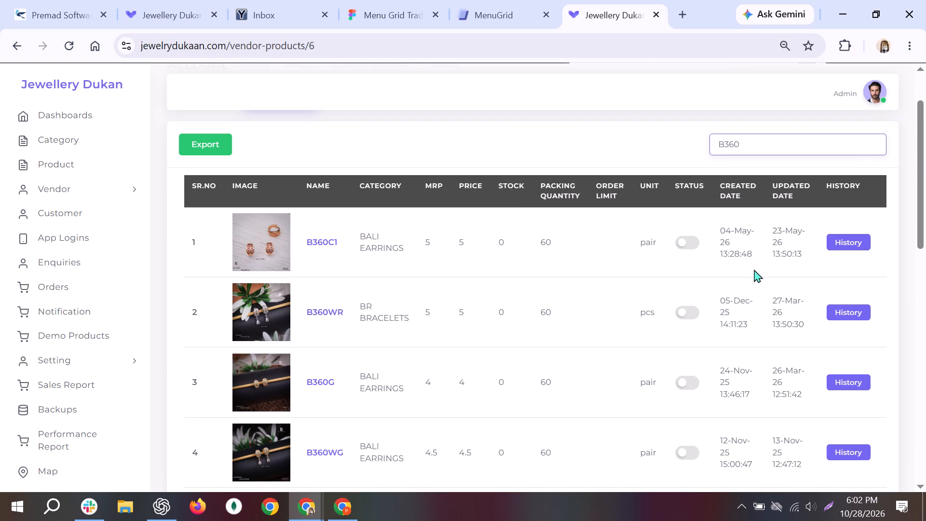
Look through the B360 search results to locate the product whose code is exactly B360.
scroll(754, 269, "down", 2)
scroll(754, 269, "up", 1)
scroll(754, 269, "down", 2)
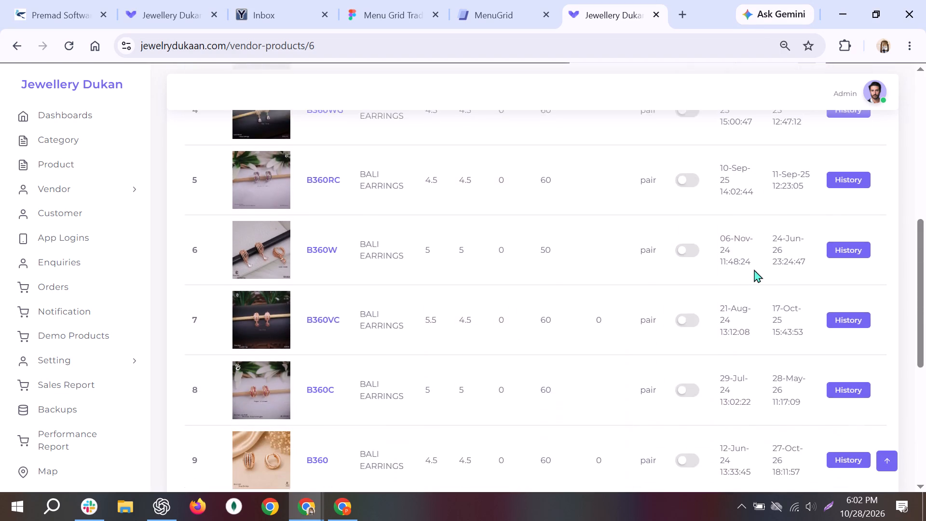
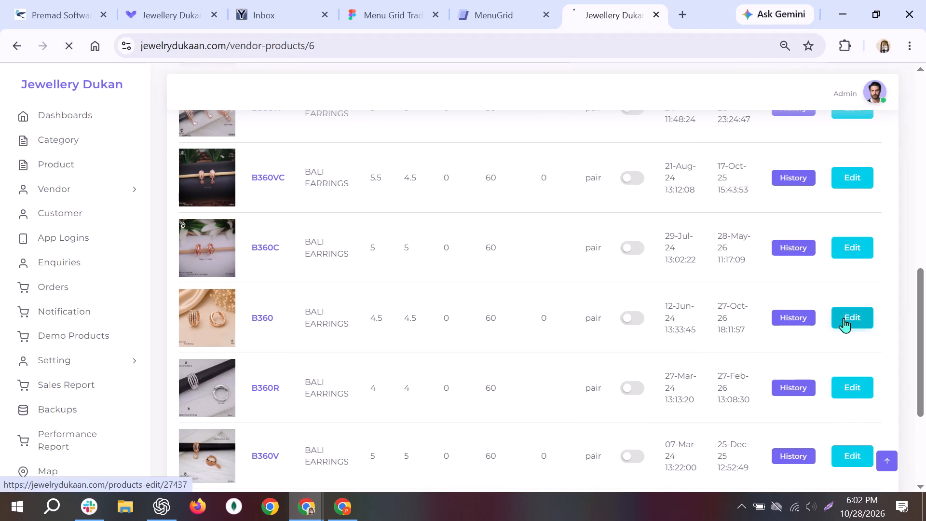
Open the Stock value of product B360 for editing.
left_click(343, 328)
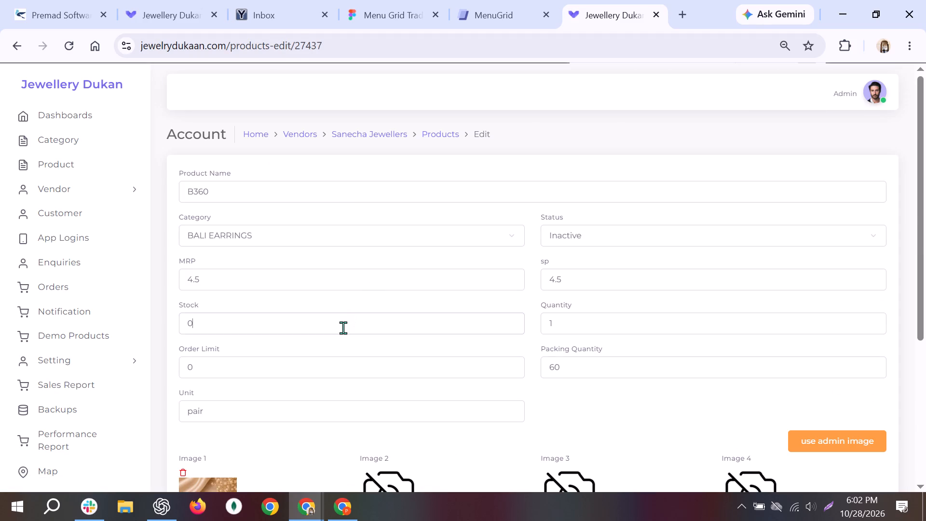
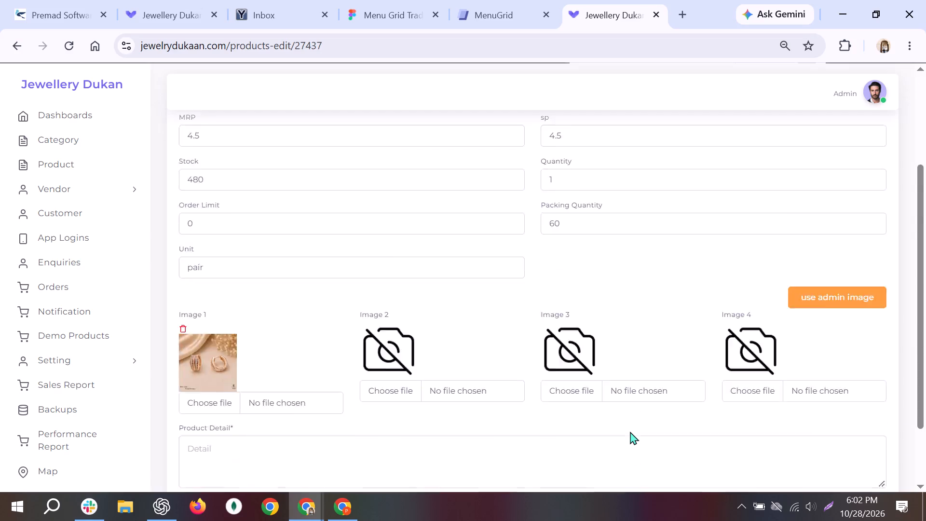
Submit the edit form of product B360 to save its stock entry.
scroll(630, 431, "down", 5)
left_click(208, 426)
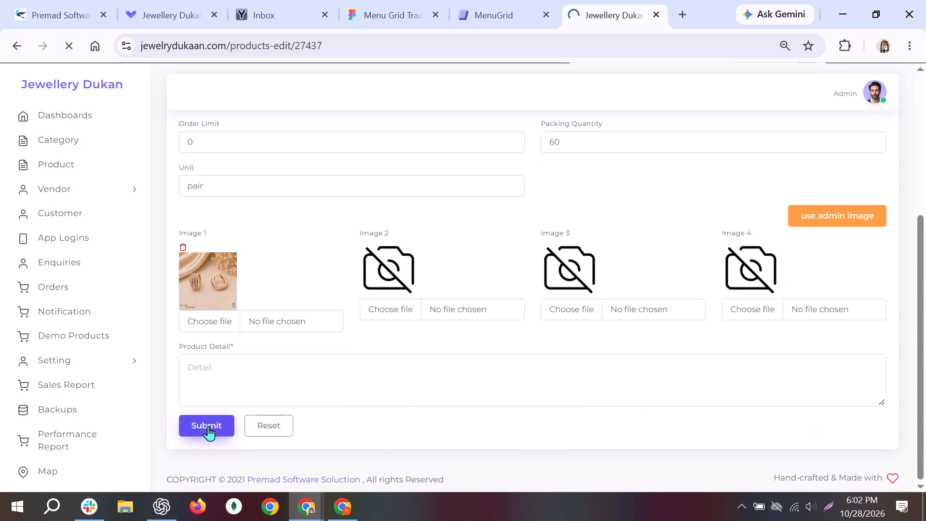
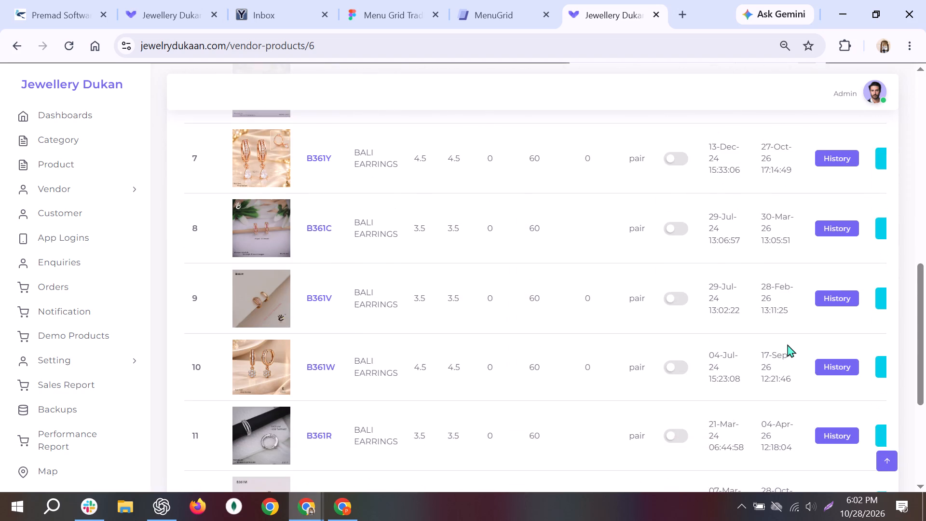
Look through the B361 variants in the vendor's product list to locate product B361.
scroll(787, 344, "down", 4)
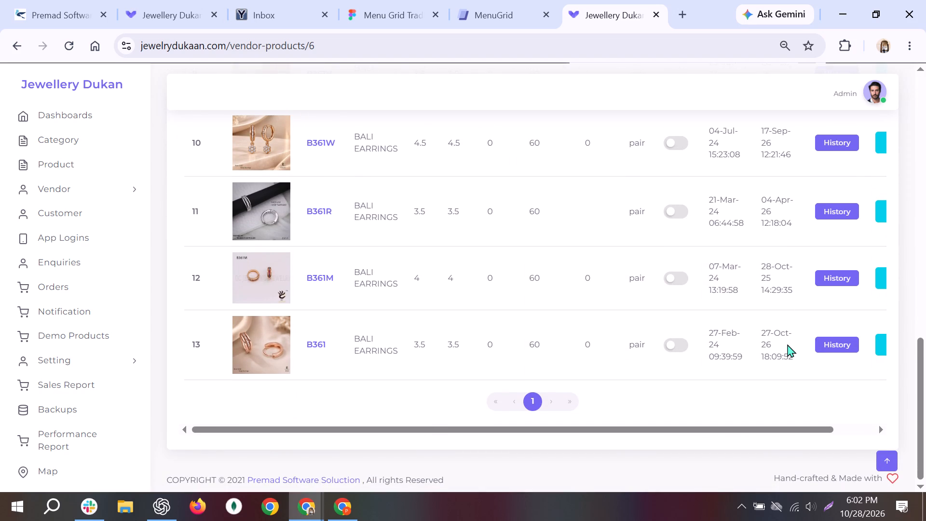
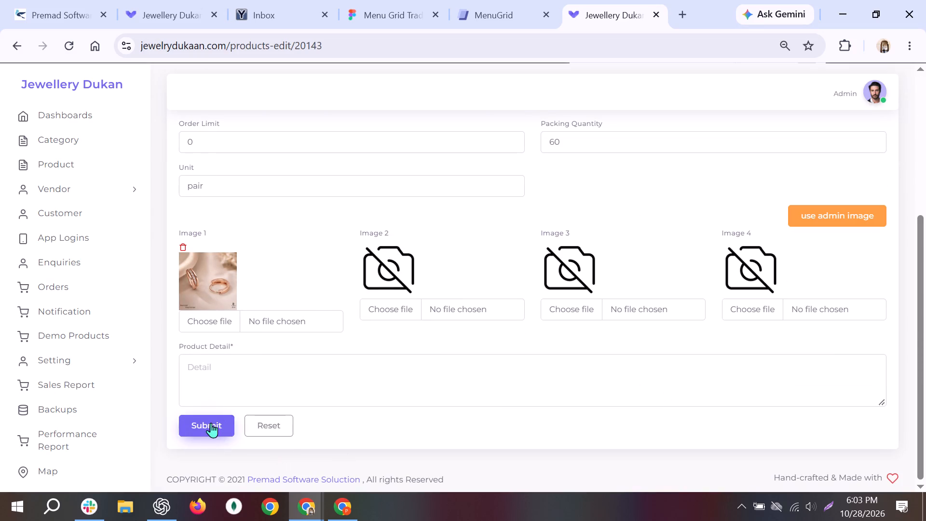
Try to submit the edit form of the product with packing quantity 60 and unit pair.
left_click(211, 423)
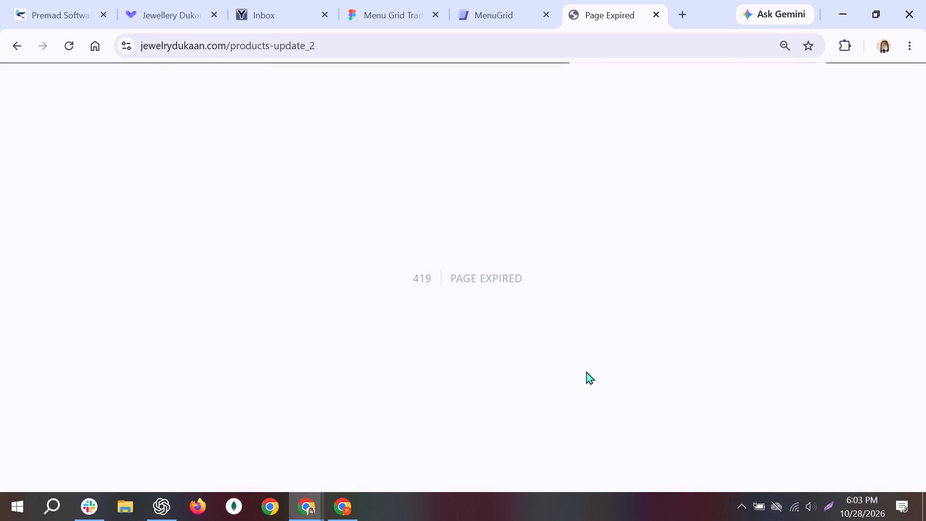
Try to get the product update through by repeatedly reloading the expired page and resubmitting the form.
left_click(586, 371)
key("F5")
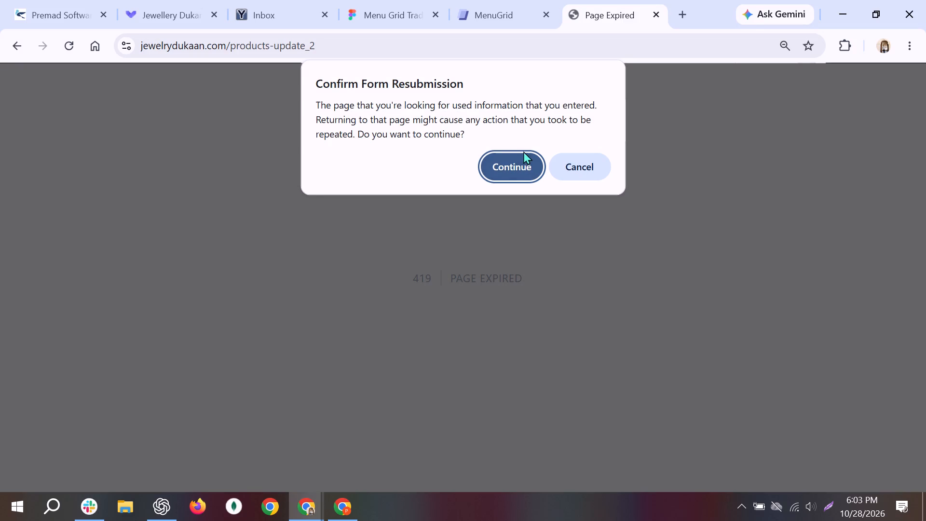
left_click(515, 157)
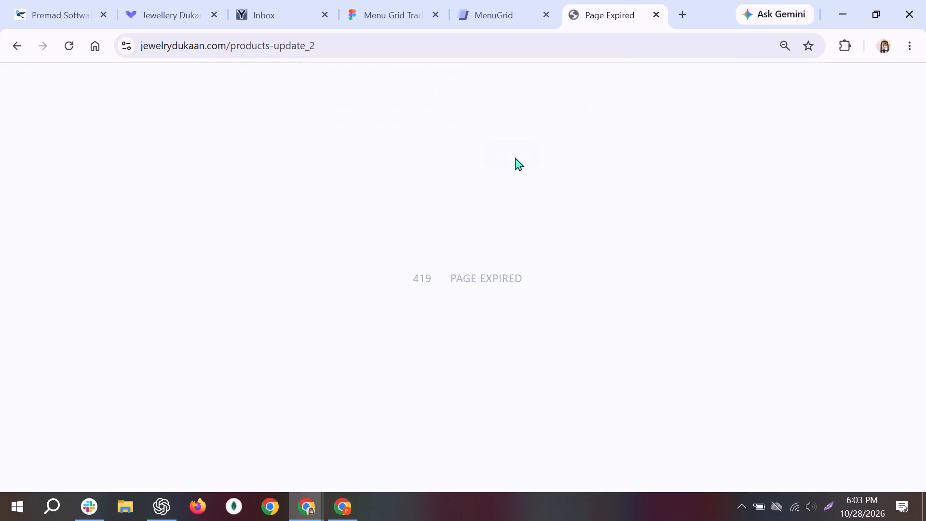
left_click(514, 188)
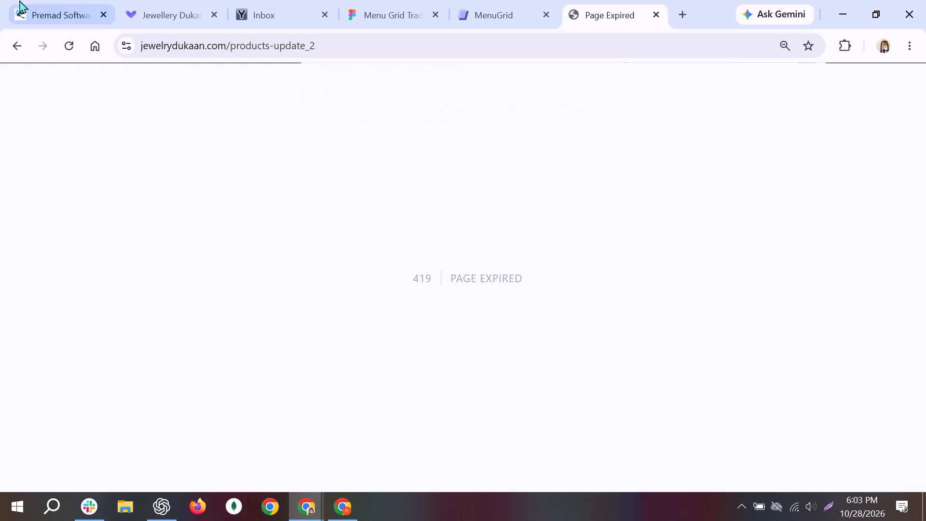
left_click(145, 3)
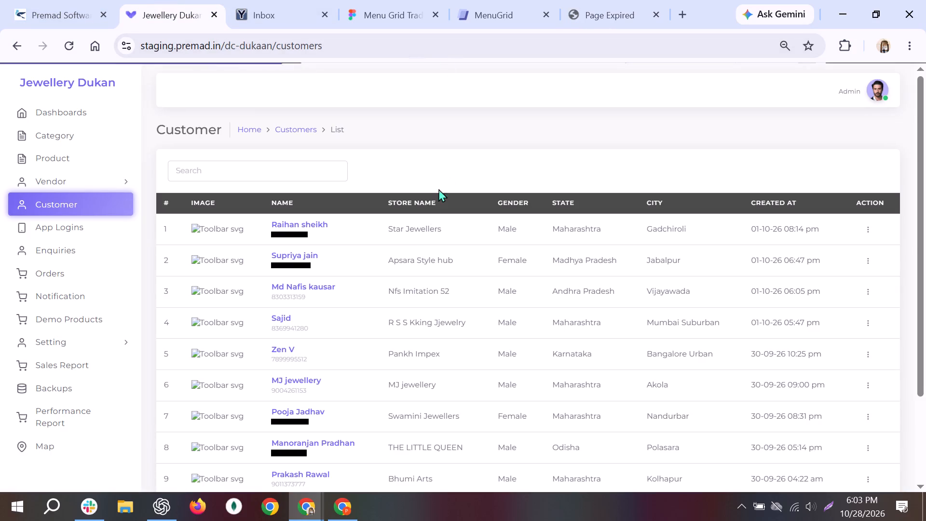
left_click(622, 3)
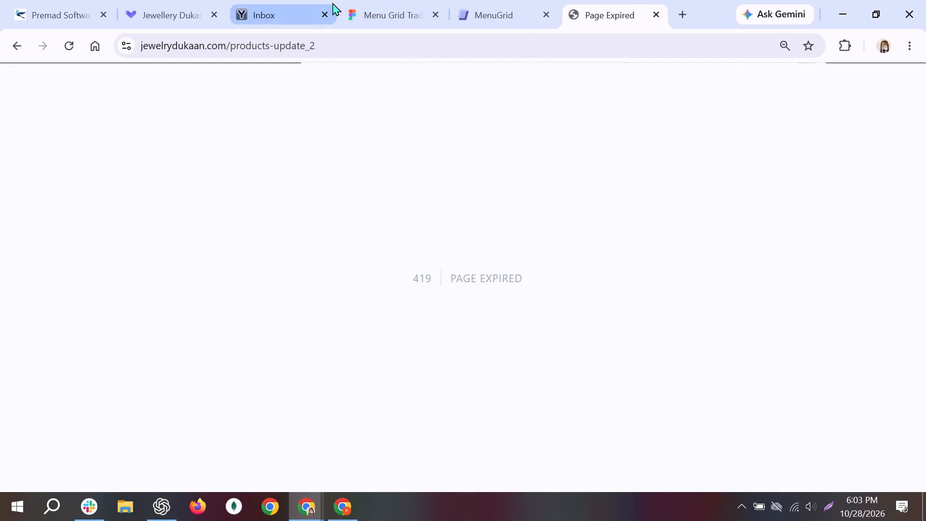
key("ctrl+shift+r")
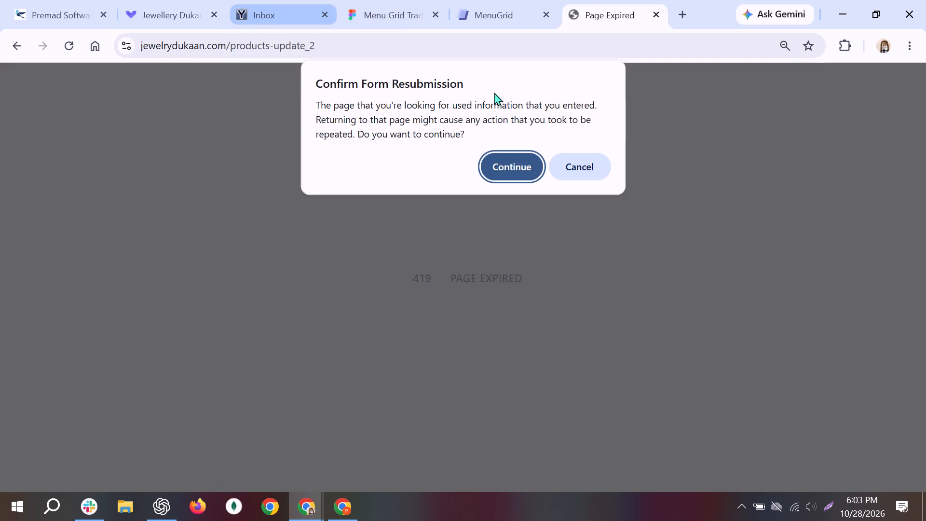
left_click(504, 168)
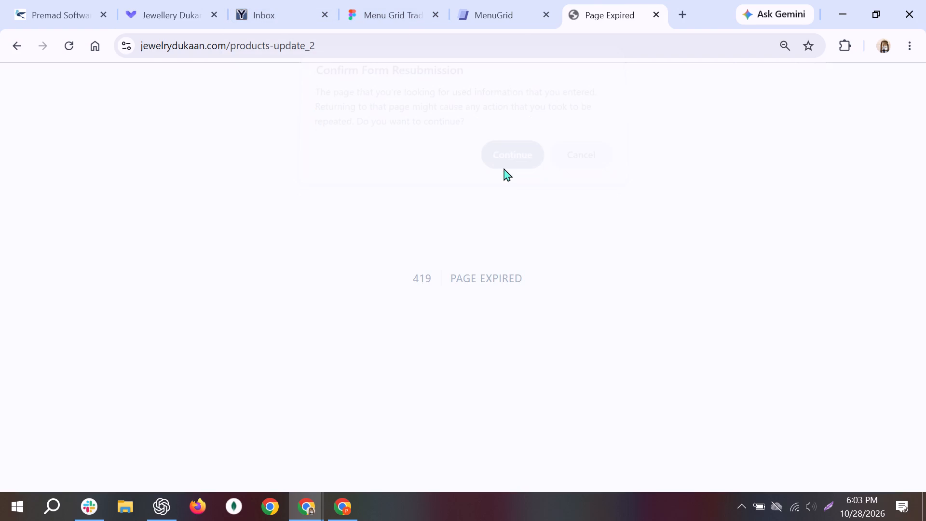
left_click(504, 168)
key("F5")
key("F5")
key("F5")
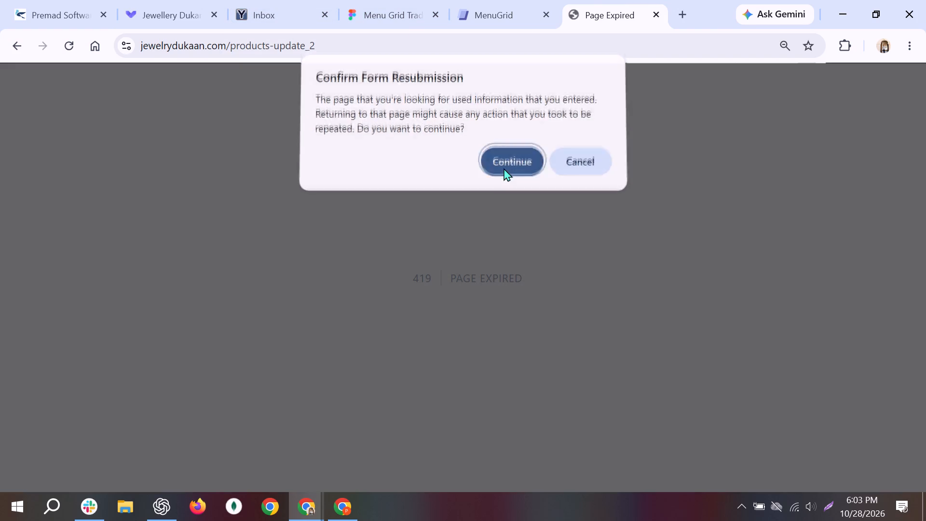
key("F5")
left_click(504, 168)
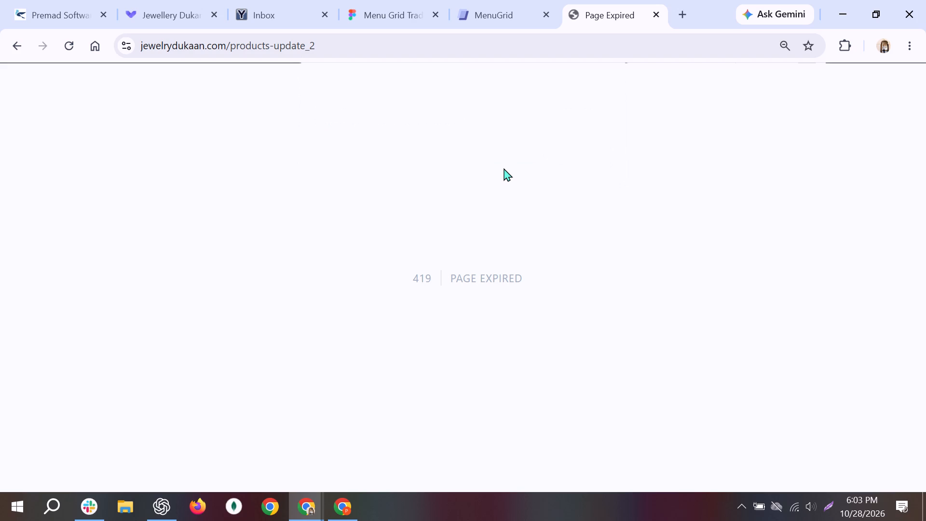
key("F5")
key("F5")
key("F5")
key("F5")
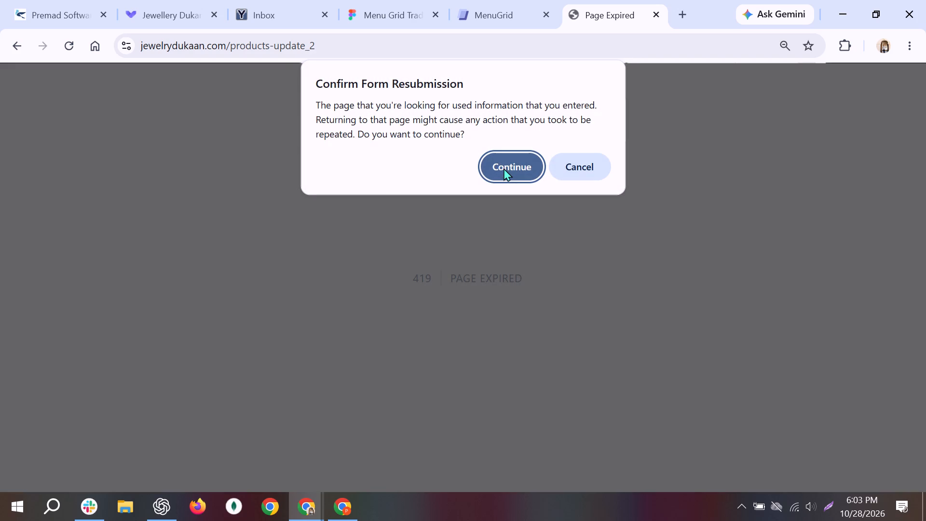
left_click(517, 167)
Replace the expired page with a new tab and look up the Jewellery Dukan site address with "du".
left_click(657, 16)
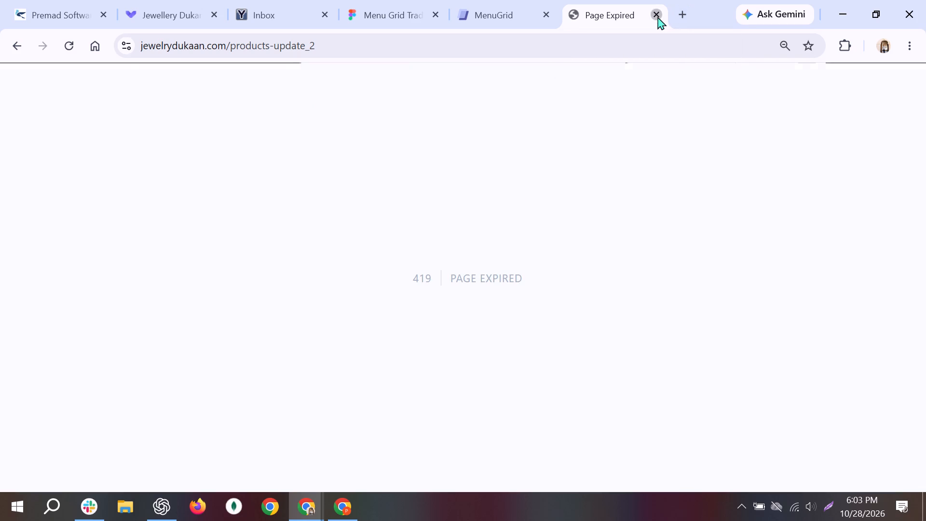
left_click(676, 8)
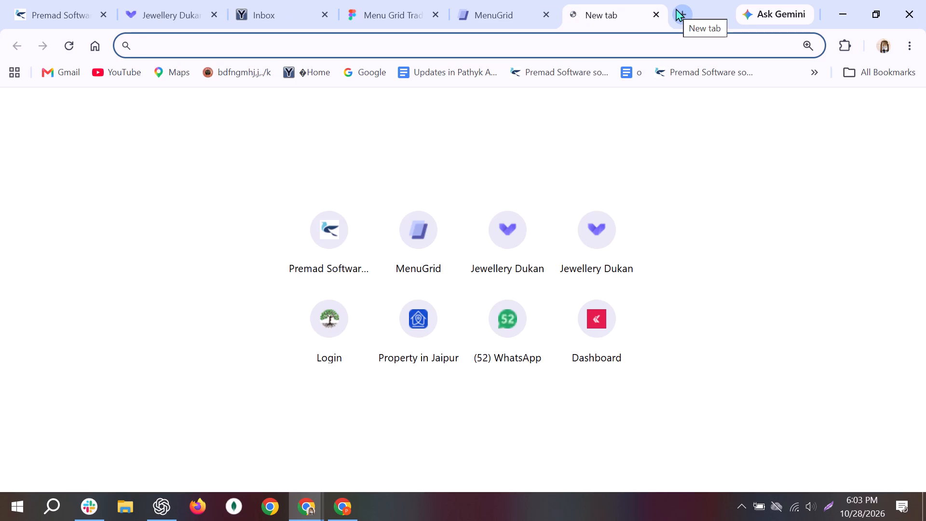
type("du")
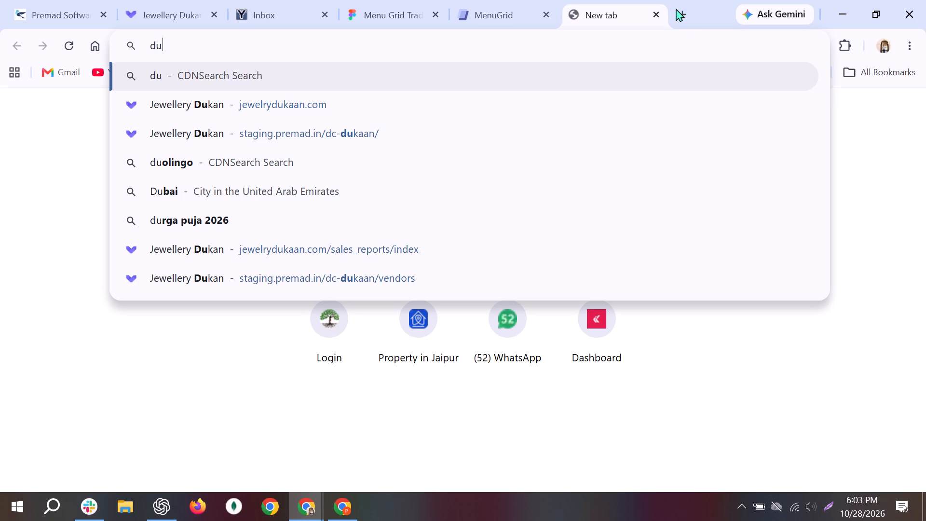
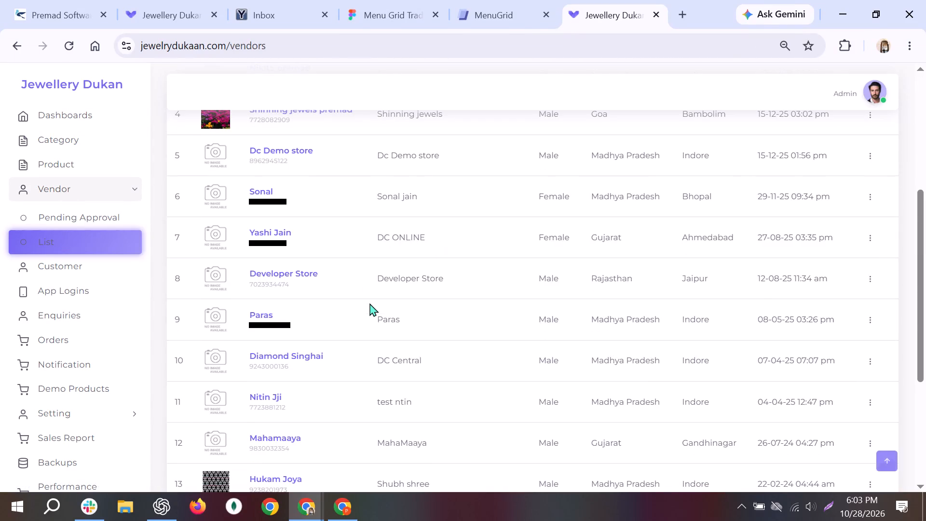
Open the product list of the vendor Sanecha Jewellers from the vendor list.
scroll(362, 339, "down", 3)
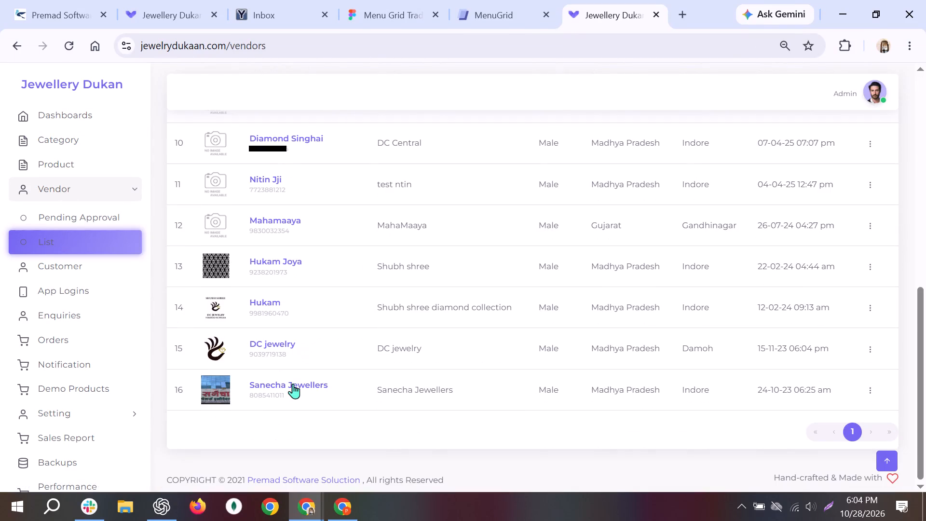
left_click(293, 384)
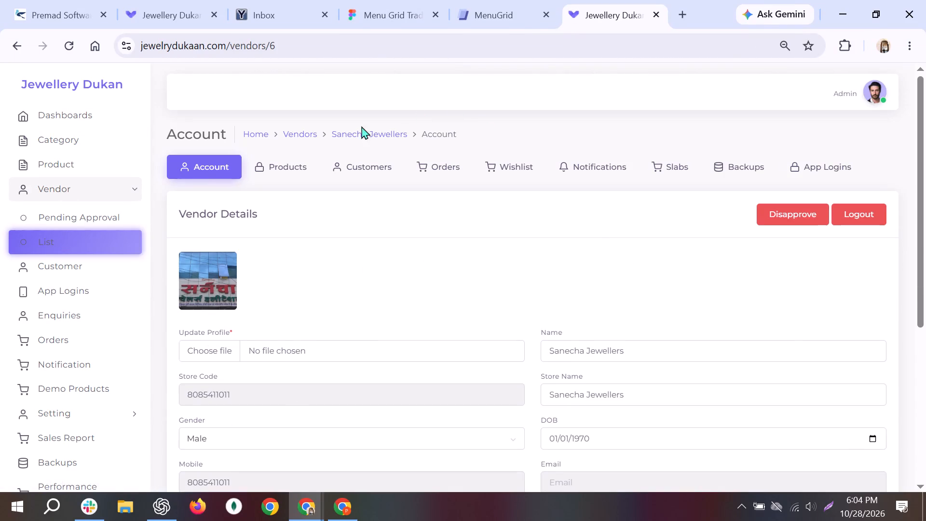
left_click(290, 163)
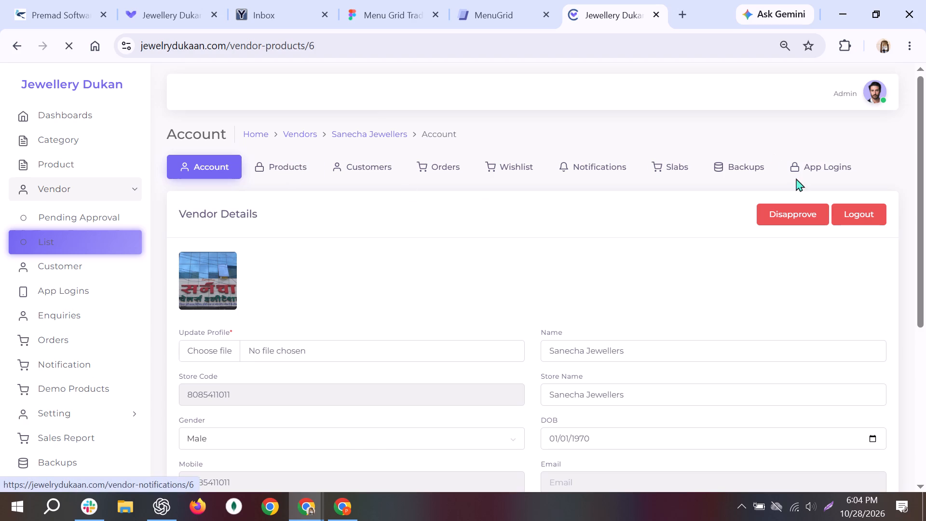
Search the vendor's products for the copied code B361 and locate the entry named exactly B361.
left_click(794, 213)
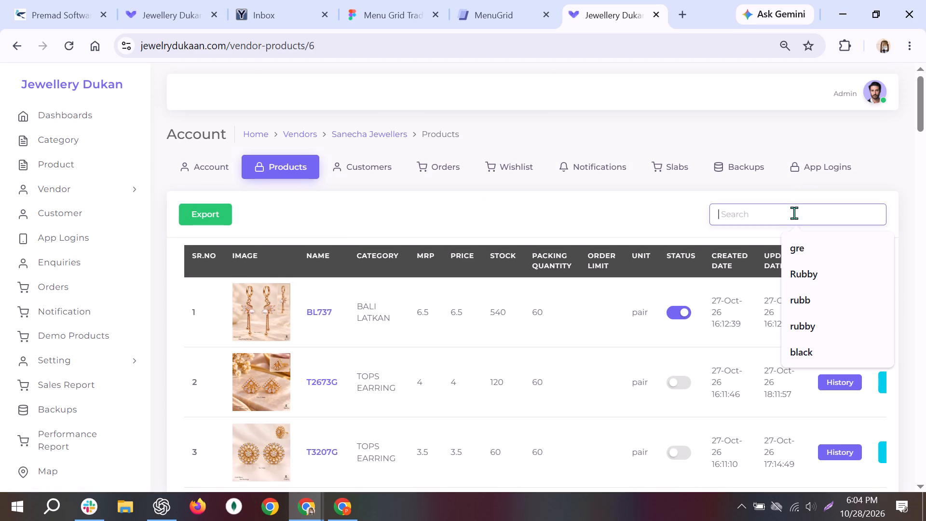
key("ctrl+v")
scroll(728, 369, "down", 2)
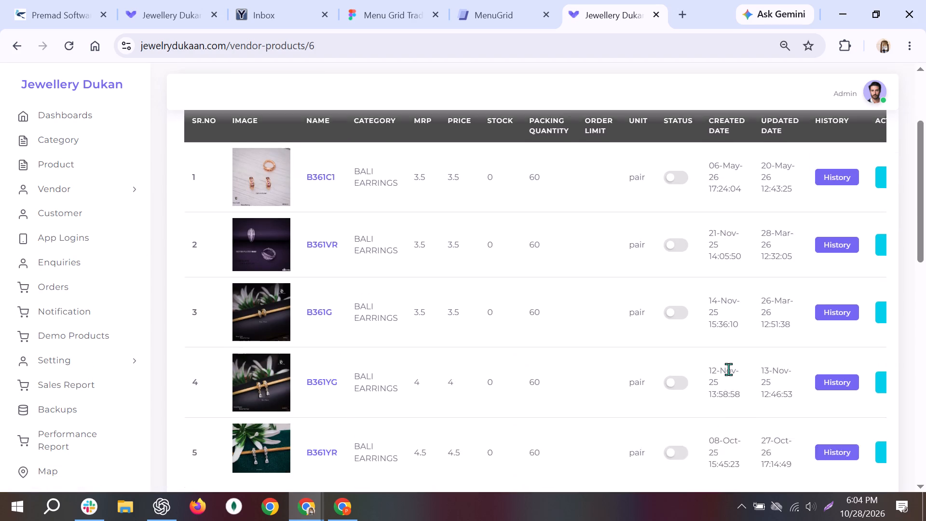
scroll(728, 369, "down", 4)
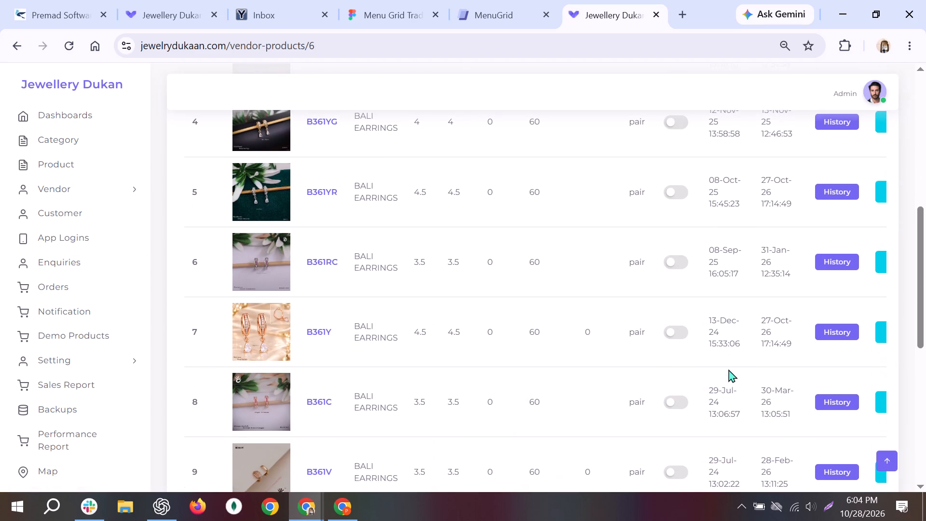
scroll(728, 369, "down", 4)
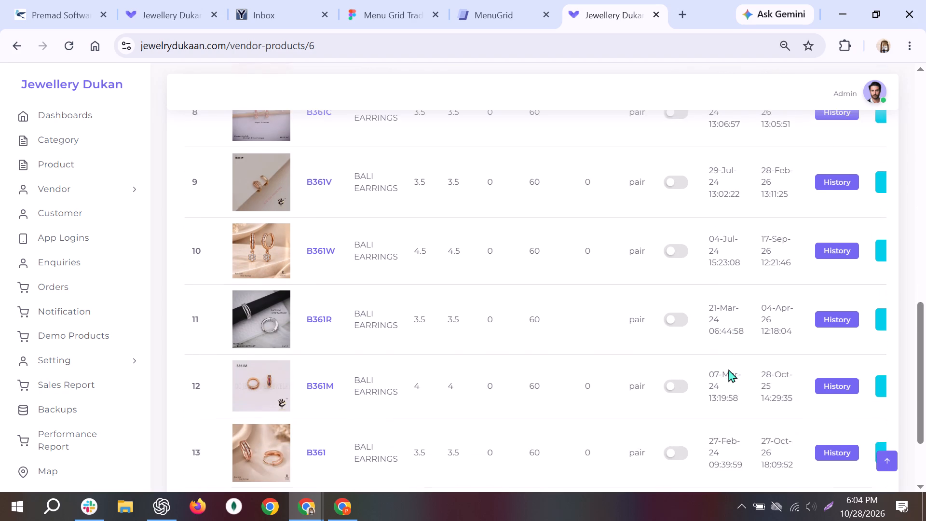
scroll(728, 369, "down", 1)
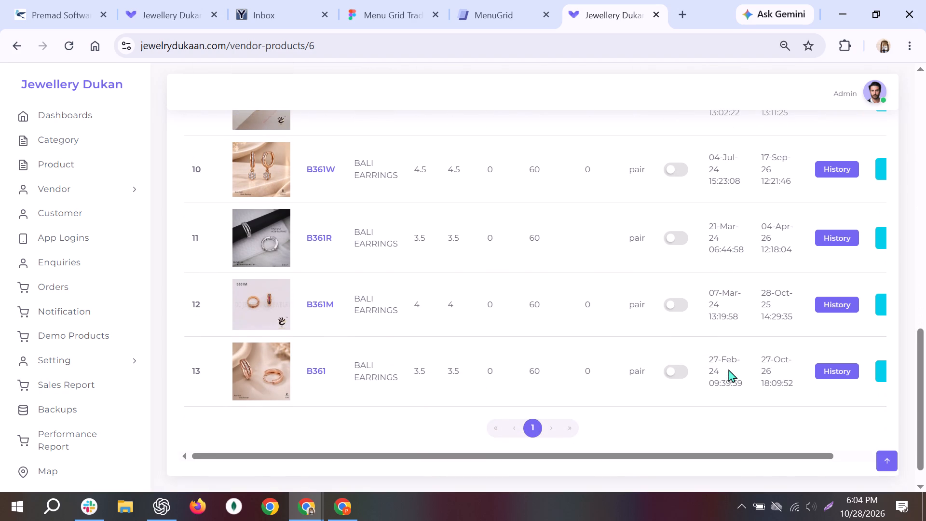
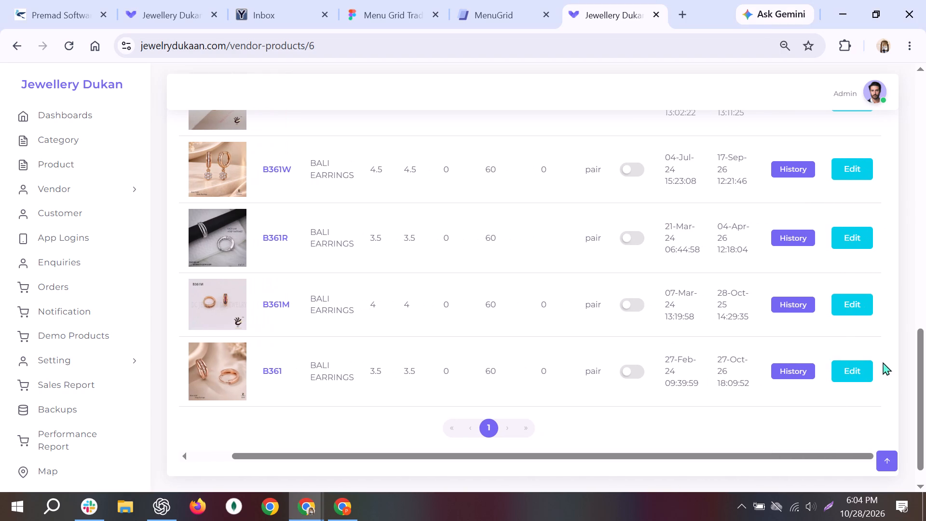
Open the Sanecha Jewellers product named exactly B361 for editing.
left_click(866, 374)
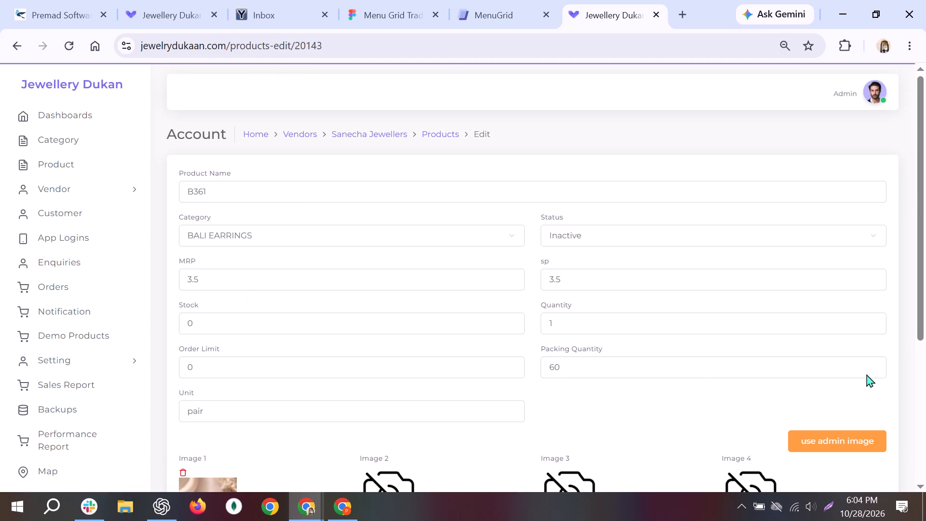
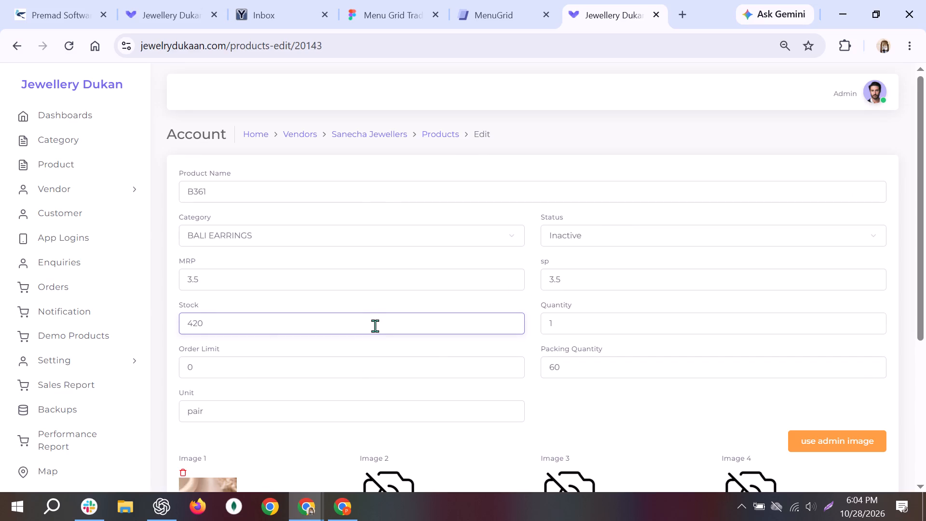
Submit the edit form for Sanecha Jewellers product B361 to save its details.
left_click(545, 396)
scroll(545, 396, "down", 9)
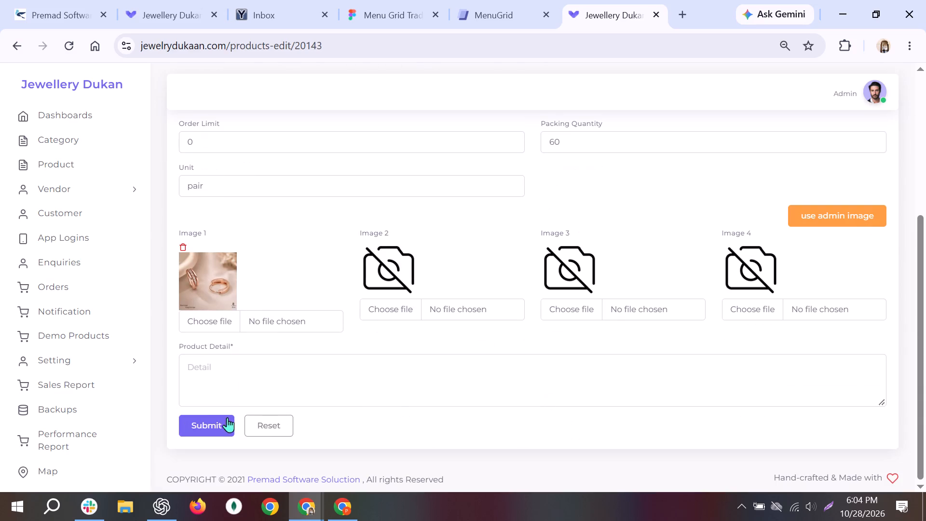
left_click(213, 424)
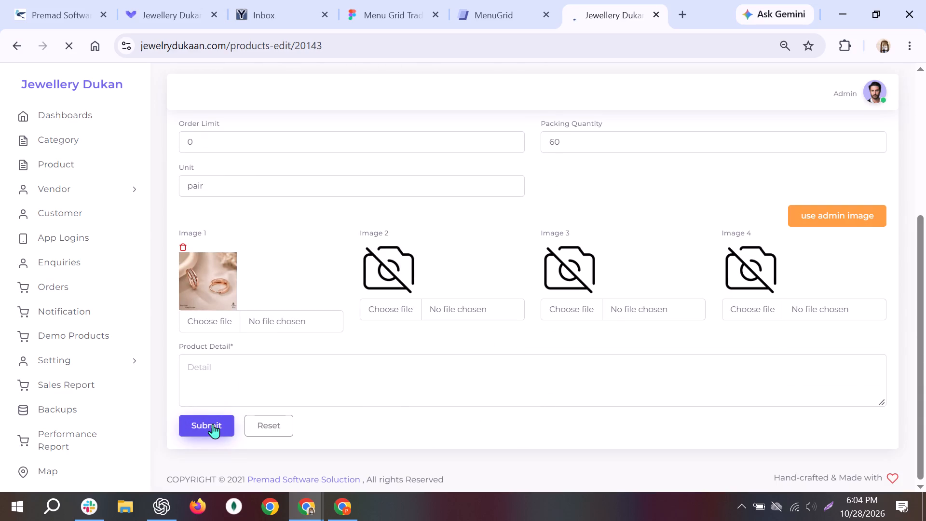
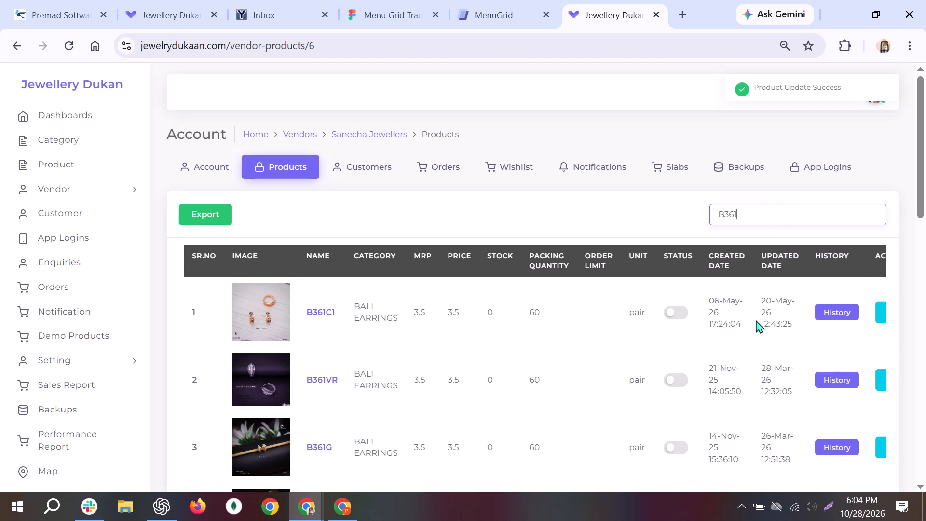
Review the filtered Sanecha Jewellers product list down to the B361 row to check its saved stock and updated date.
scroll(756, 320, "down", 20)
scroll(756, 320, "down", 3)
scroll(756, 320, "up", 1)
scroll(756, 320, "down", 1)
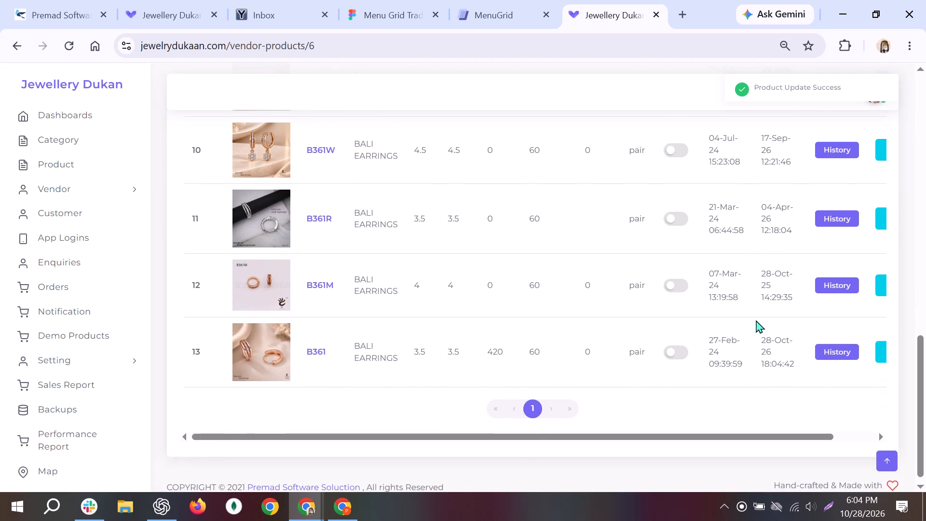
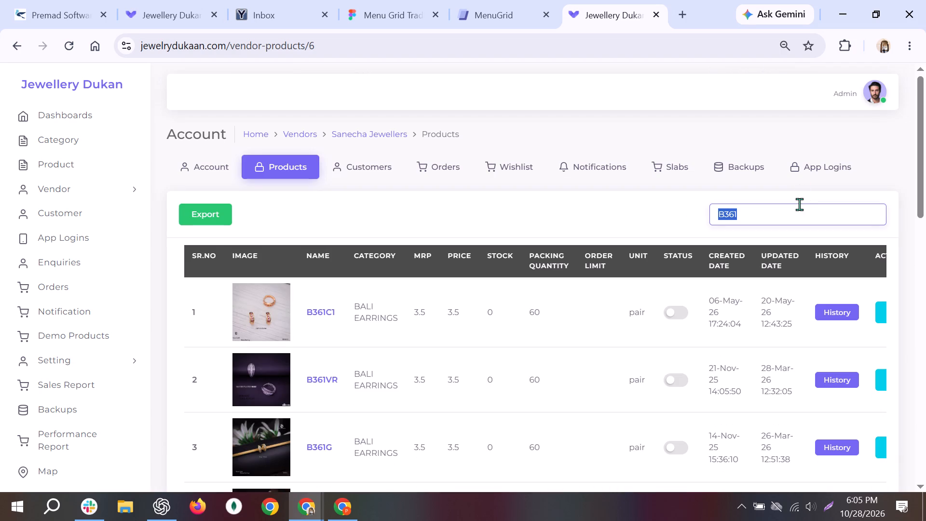
Search the Sanecha Jewellers products for B360 and find the exact B360 row to check its stock and updated date.
key("ctrl+v")
key("Return")
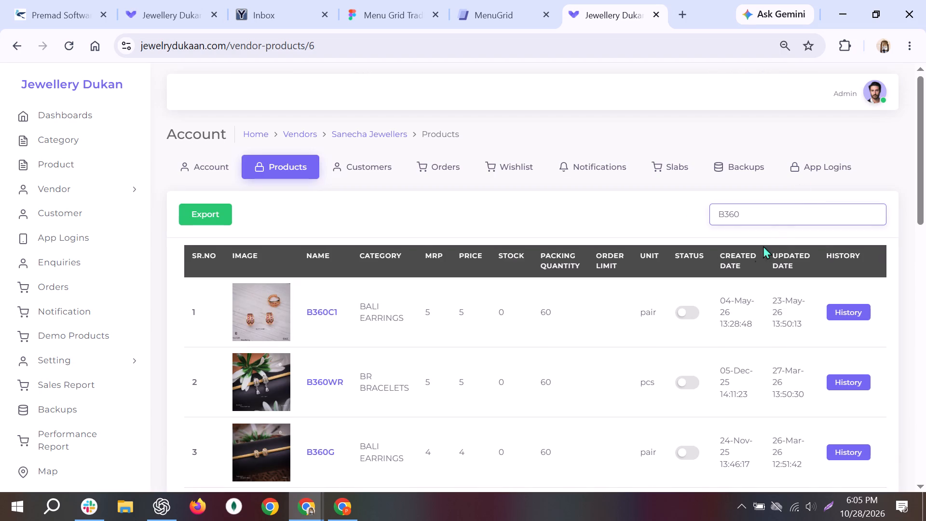
scroll(742, 282, "down", 3)
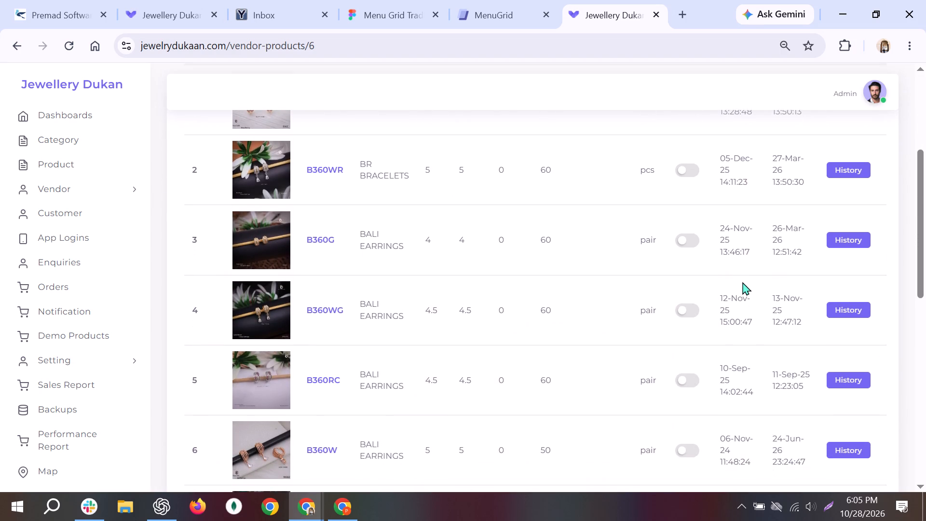
scroll(742, 282, "down", 5)
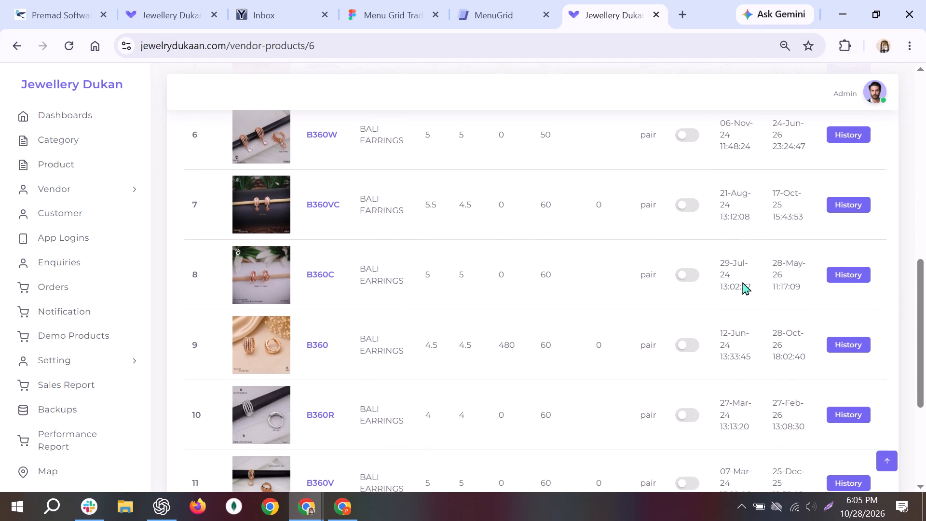
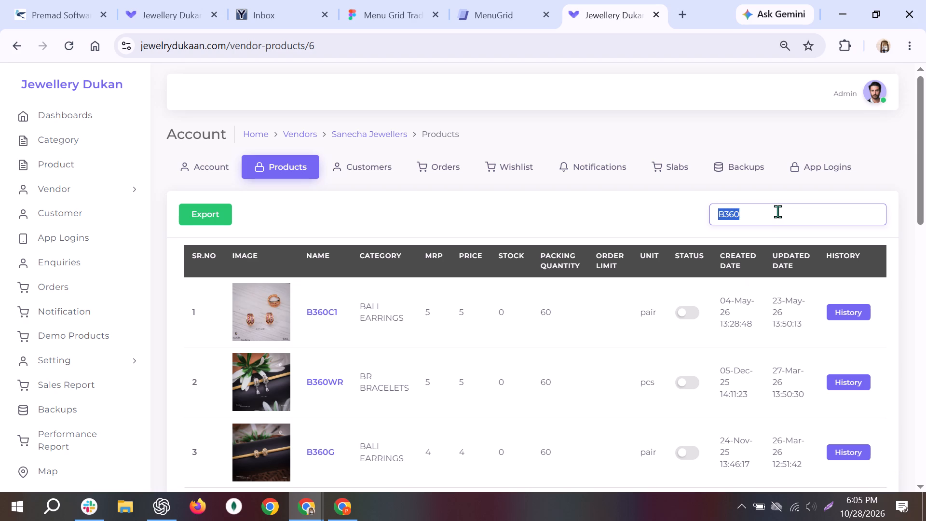
Search the Sanecha Jewellers products for B361Y and find the exact B361Y row to check its stock and updated date.
key("ctrl+v")
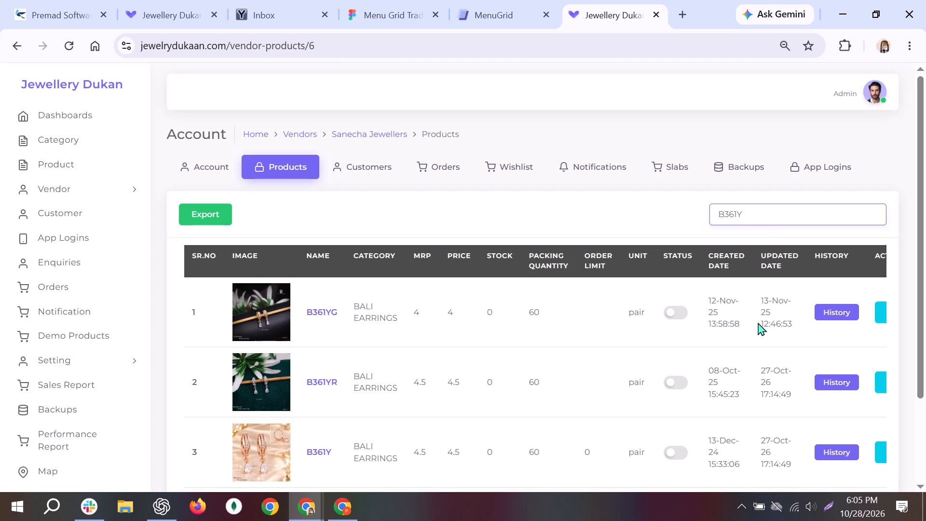
scroll(758, 322, "down", 1)
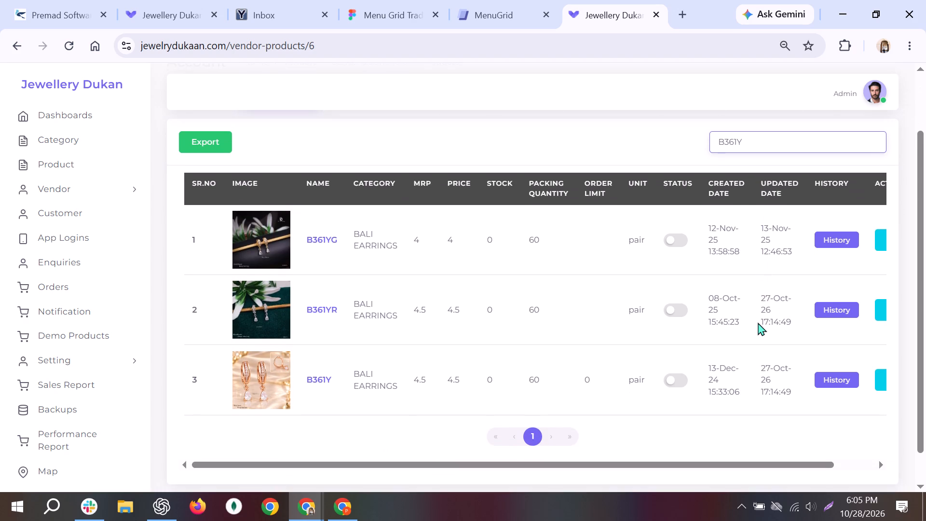
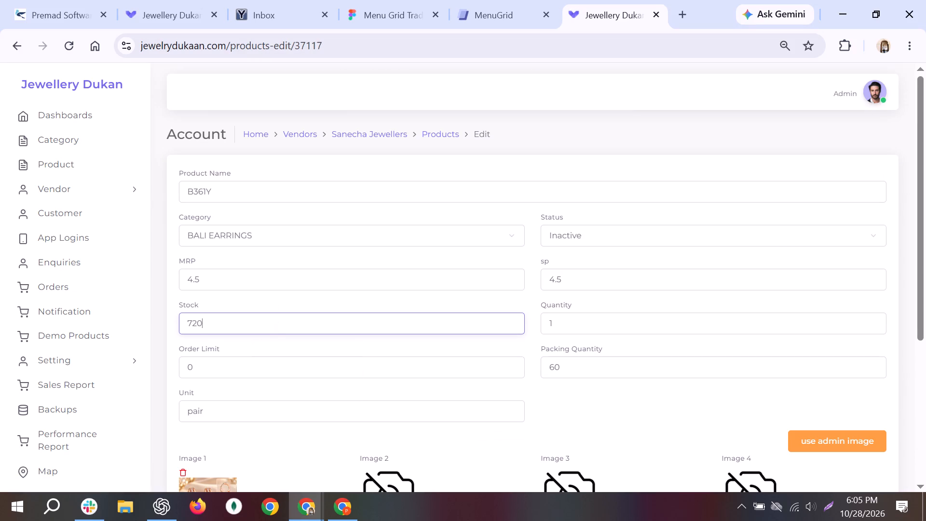
Submit the edited B361Y product form to save its stock entry of 720.
left_click(582, 415)
scroll(582, 415, "down", 8)
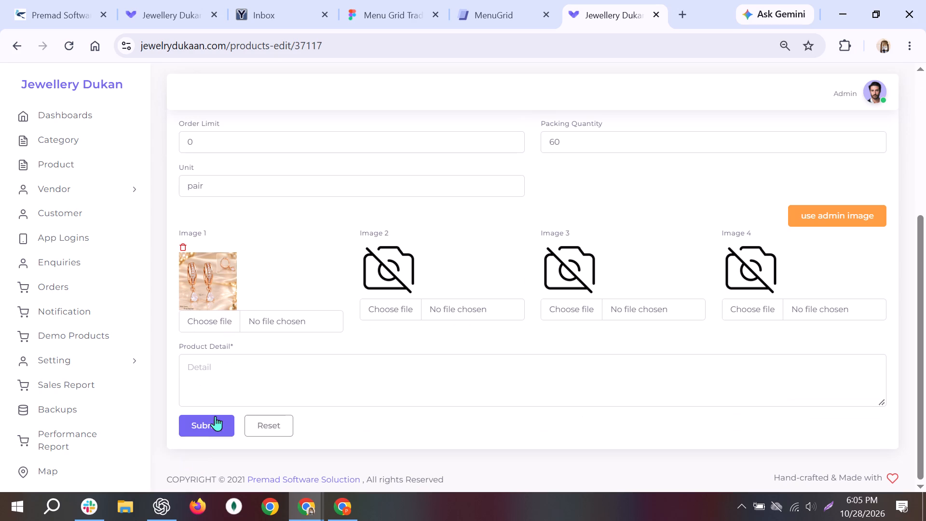
left_click(215, 413)
left_click(215, 429)
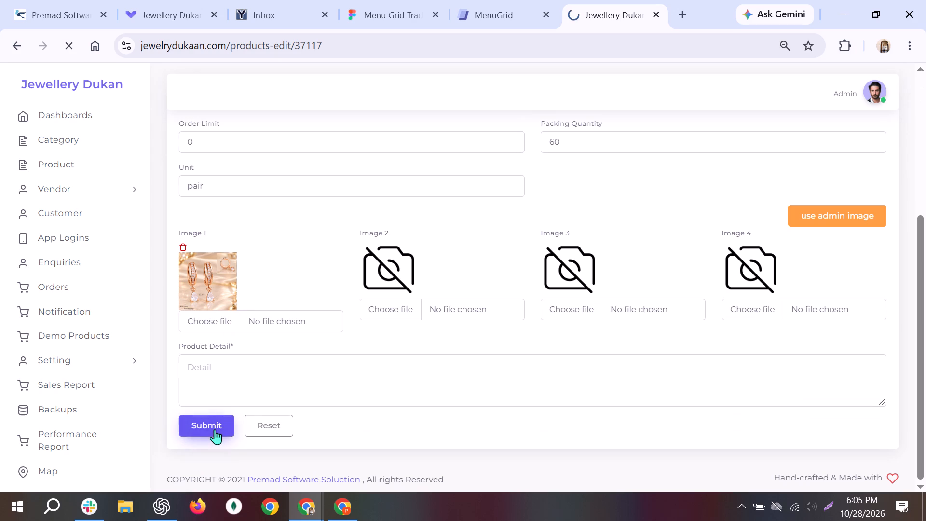
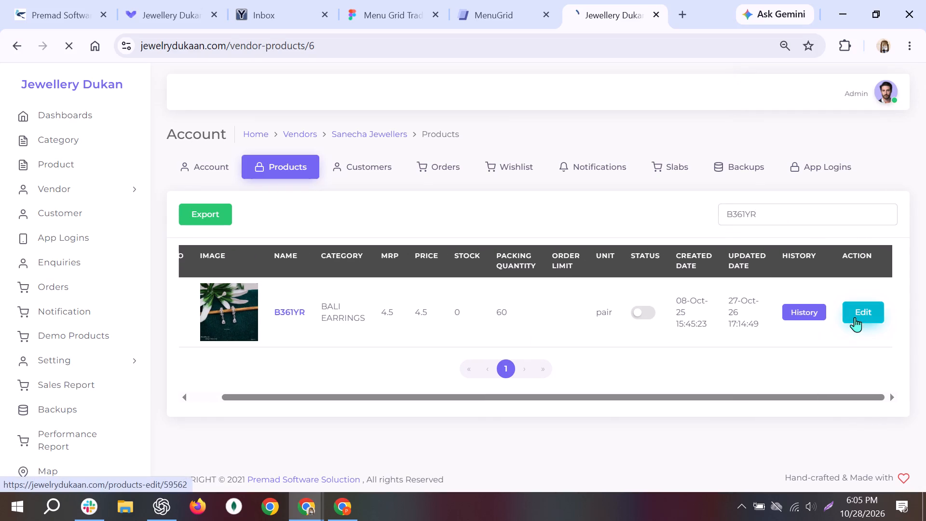
Open the stock value of product B361YR for editing in its product form.
left_click(298, 320)
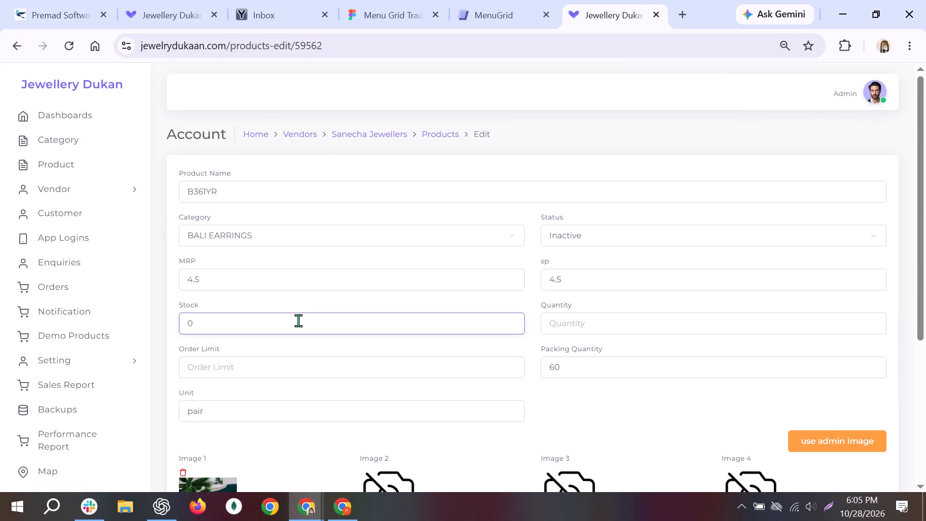
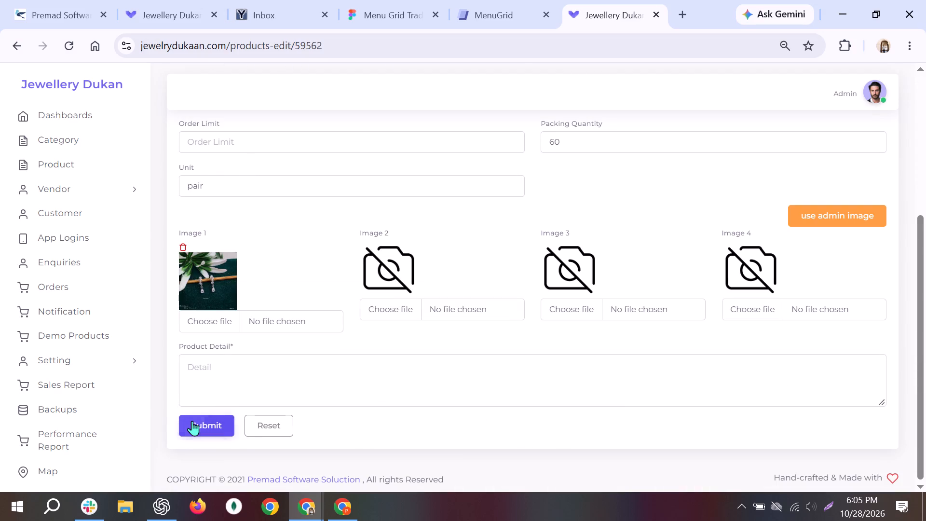
Submit the product form of B361YR to save its stock update.
left_click(192, 421)
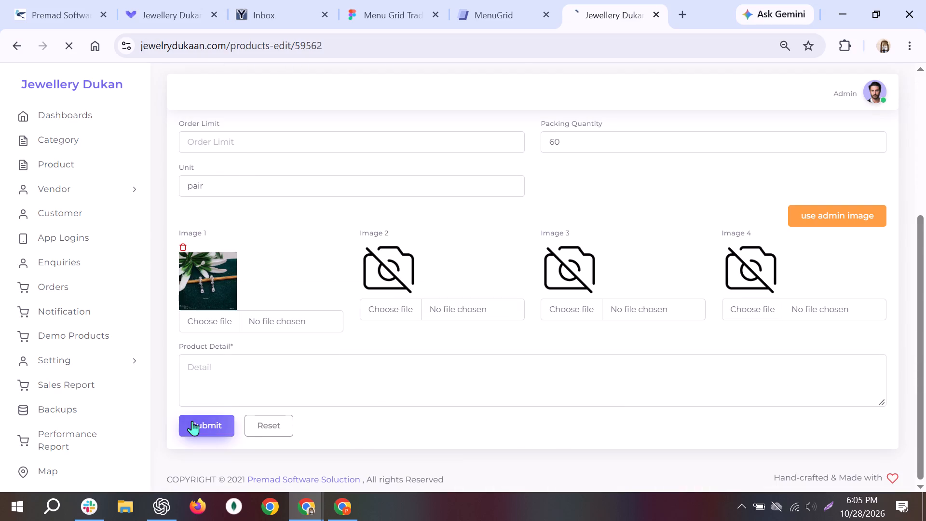
scroll(482, 360, "up", 2)
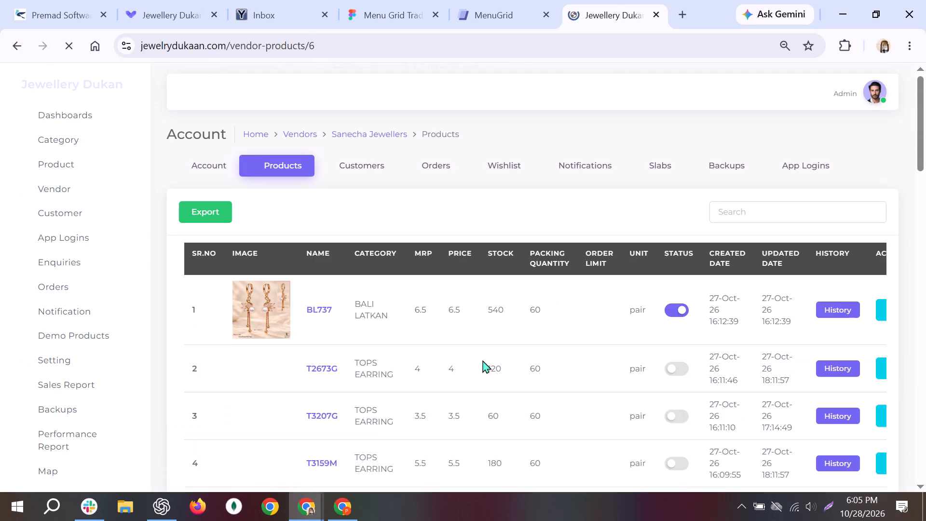
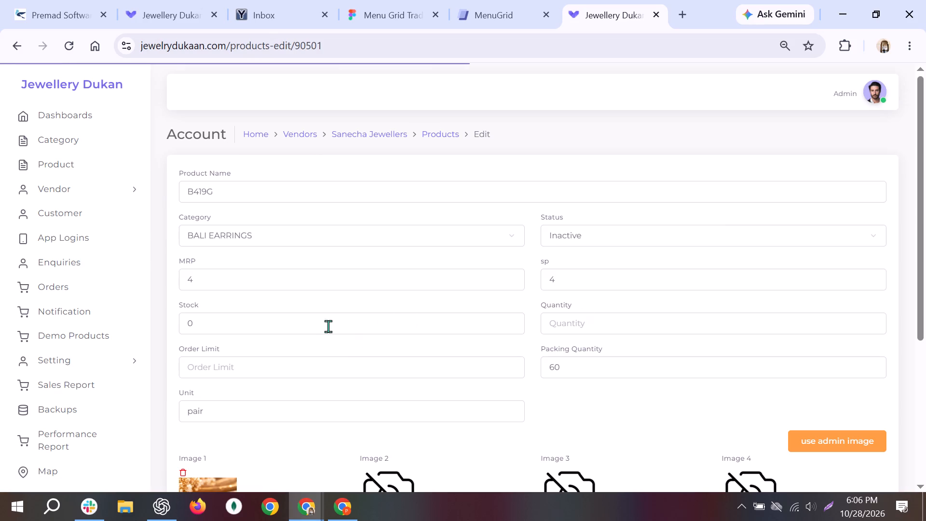
Set the stock of Sanecha Jewellers product B419G to 240.
left_click(322, 322)
key("BackSpace")
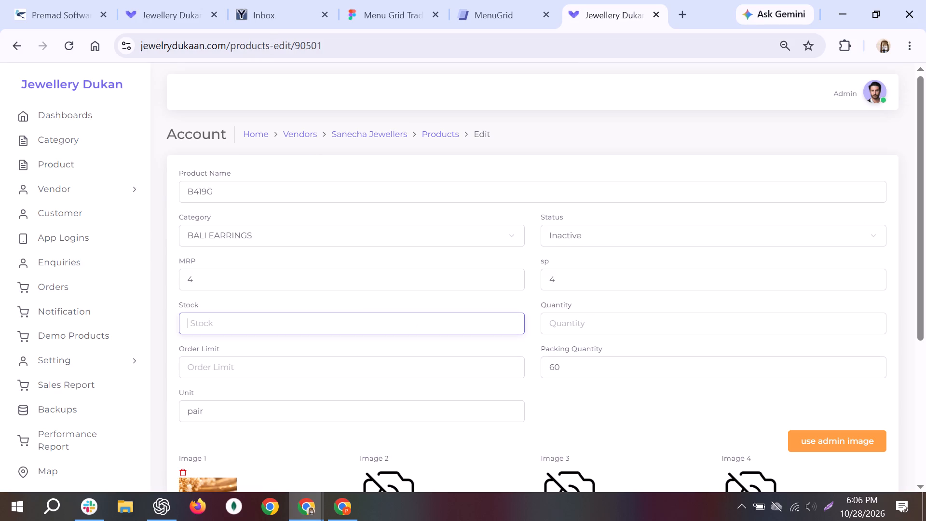
type("24")
key("0")
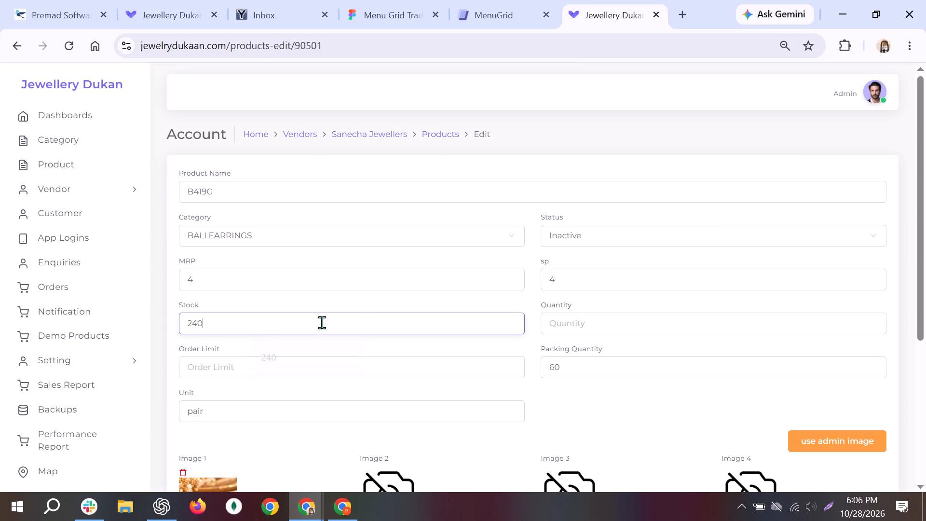
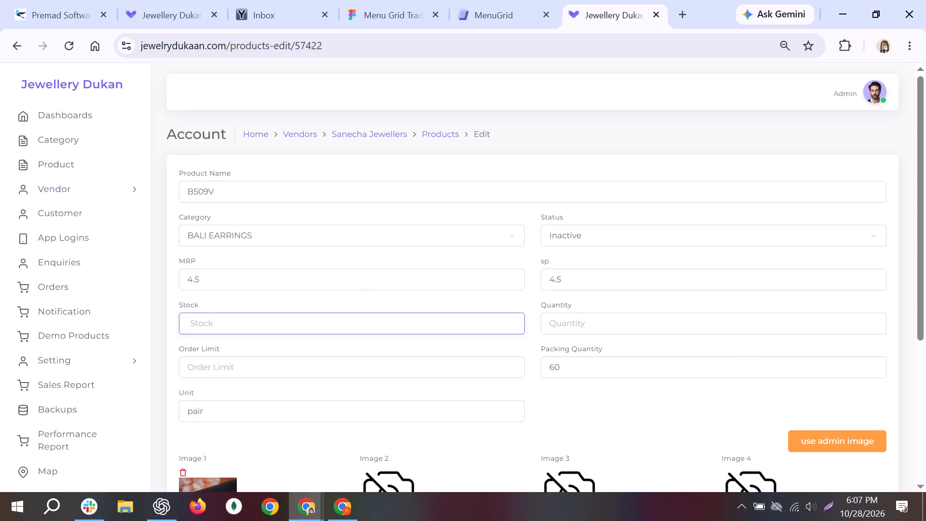
Enter 00 as the stock of Sanecha Jewellers product B509V and submit the product update.
type("00")
left_click(628, 439)
scroll(628, 439, "down", 11)
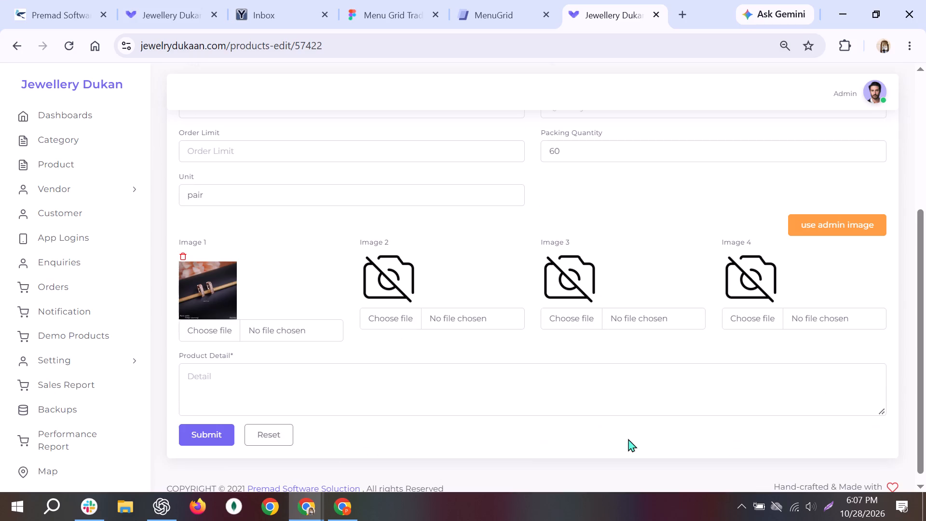
left_click(212, 436)
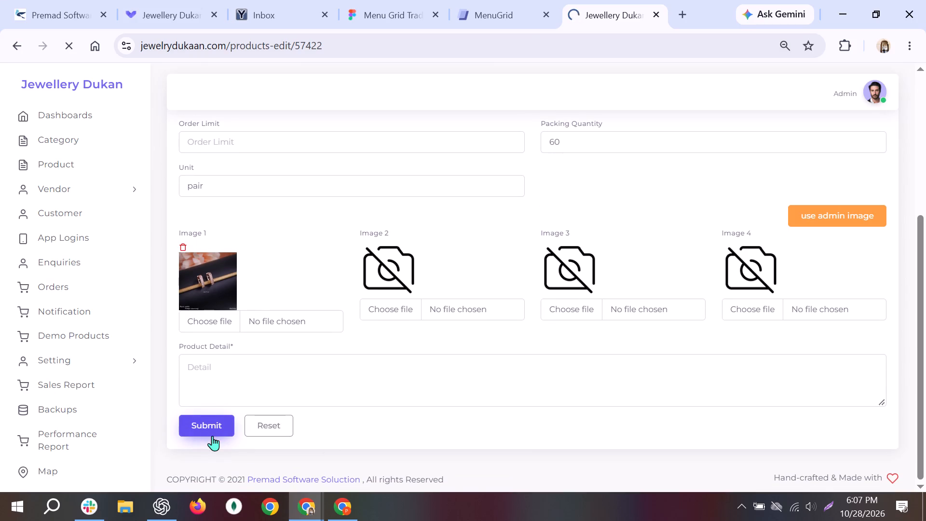
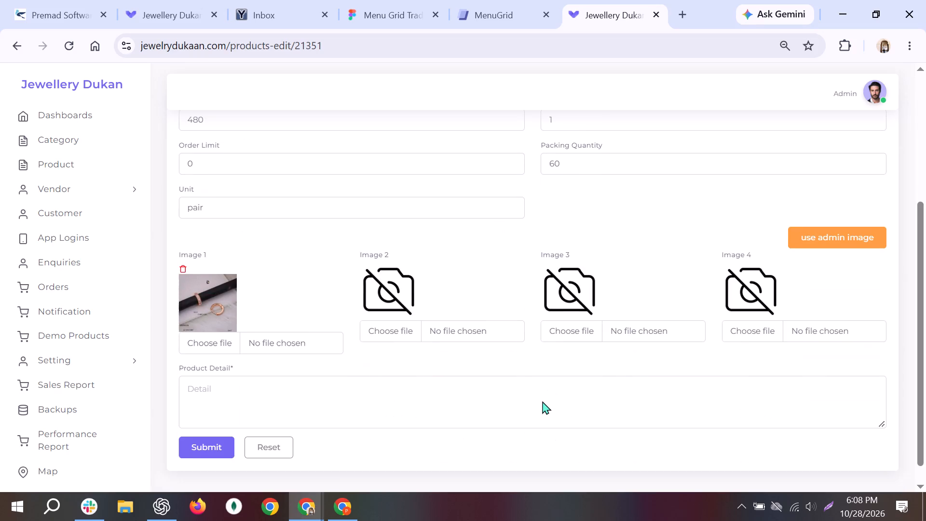
Submit the open product's edit form to save its stock update.
scroll(542, 401, "down", 2)
left_click(215, 432)
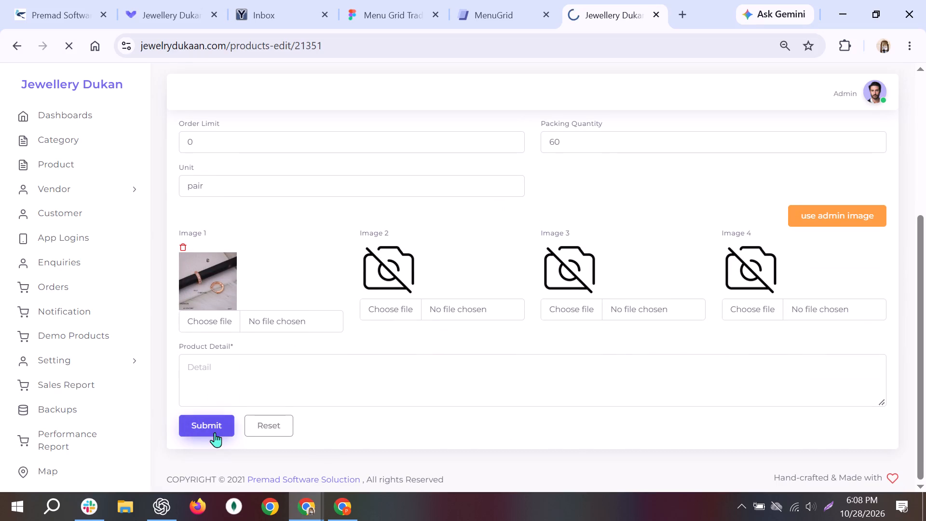
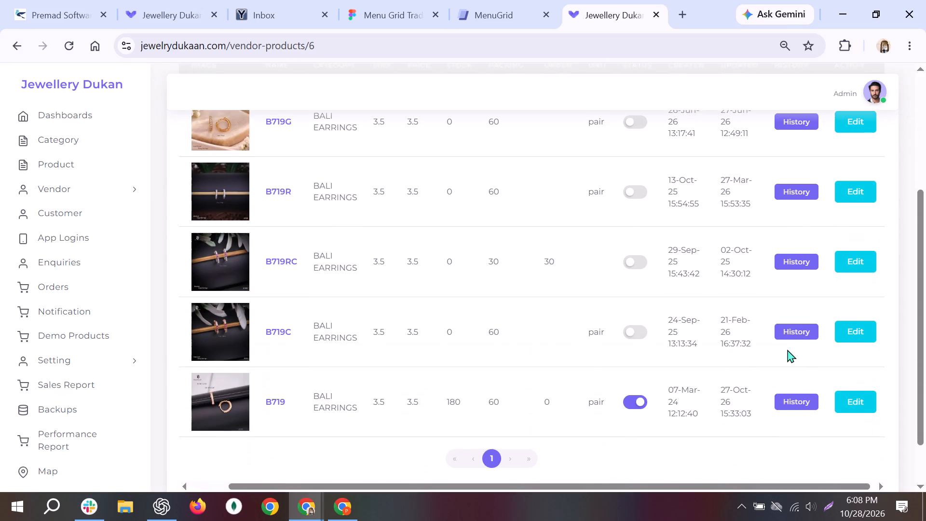
Open the edit form of the BALI EARRINGS product B719 from the Sanecha Jewellers product list.
scroll(787, 349, "down", 1)
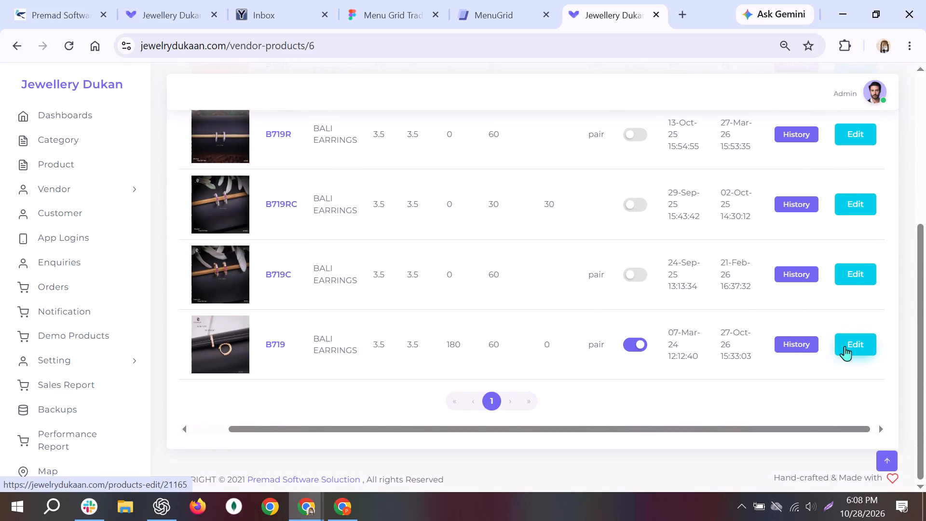
left_click(844, 346)
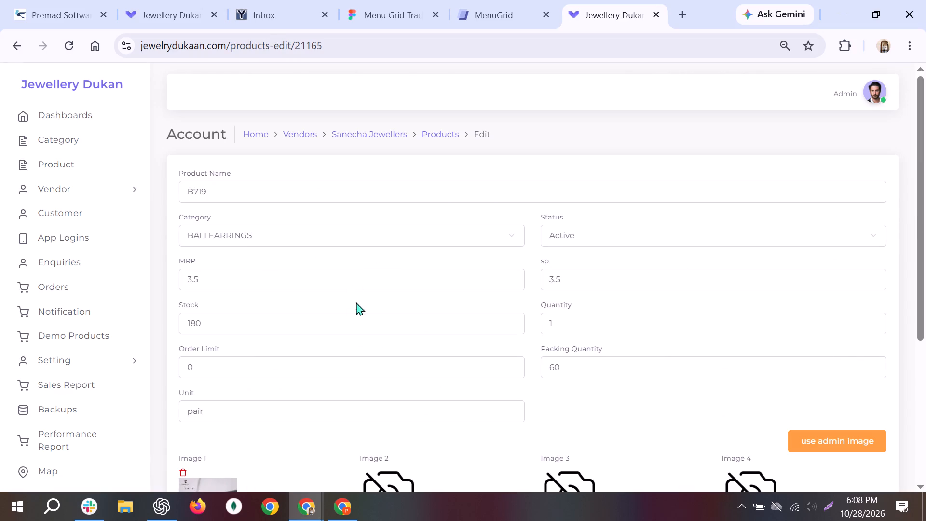
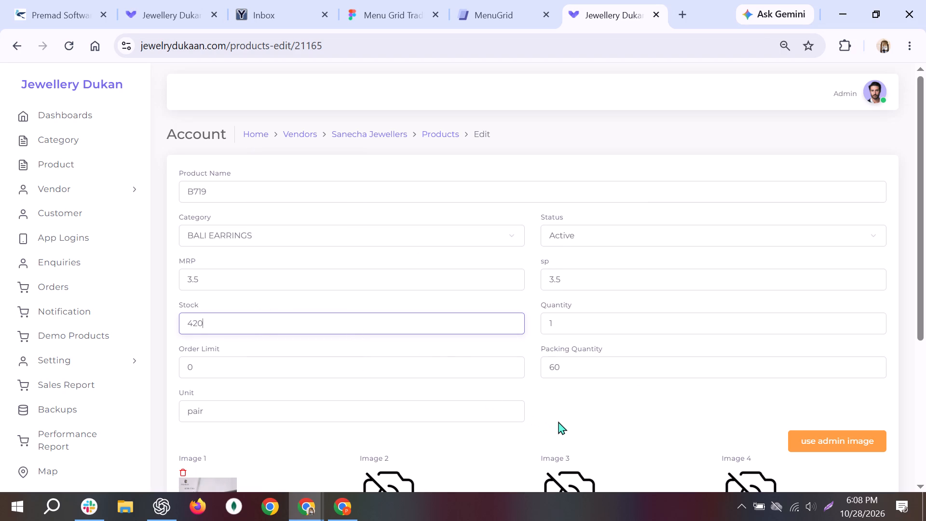
Review the B719 product's edit form, from the stock and packing fields down to the images and product detail.
left_click(558, 421)
scroll(558, 421, "down", 4)
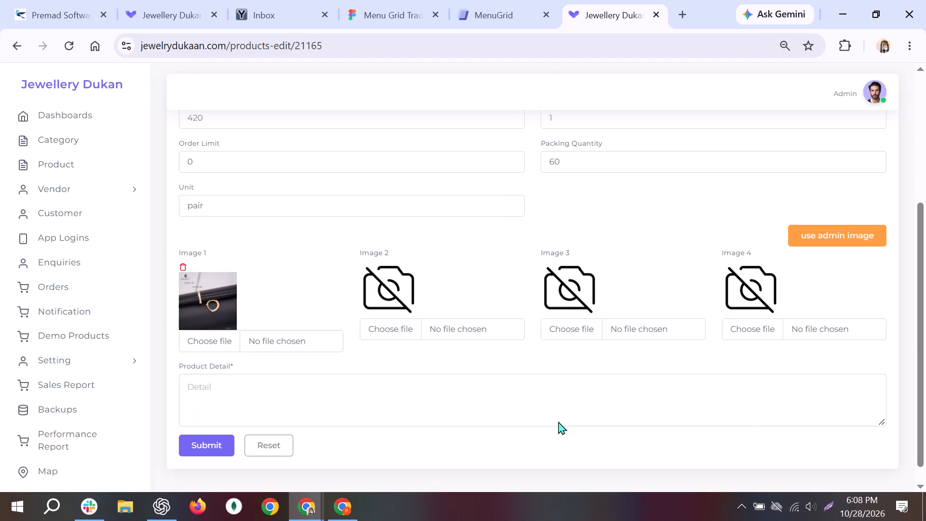
scroll(558, 421, "up", 1)
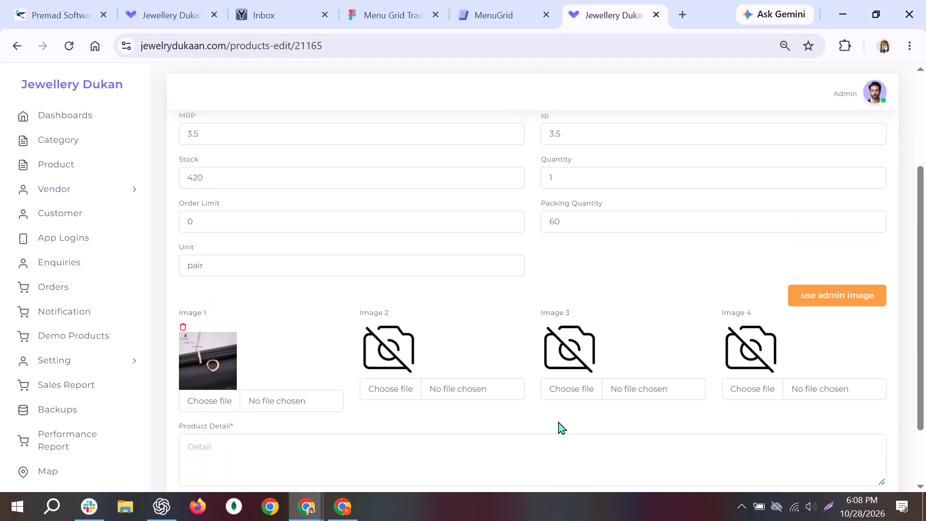
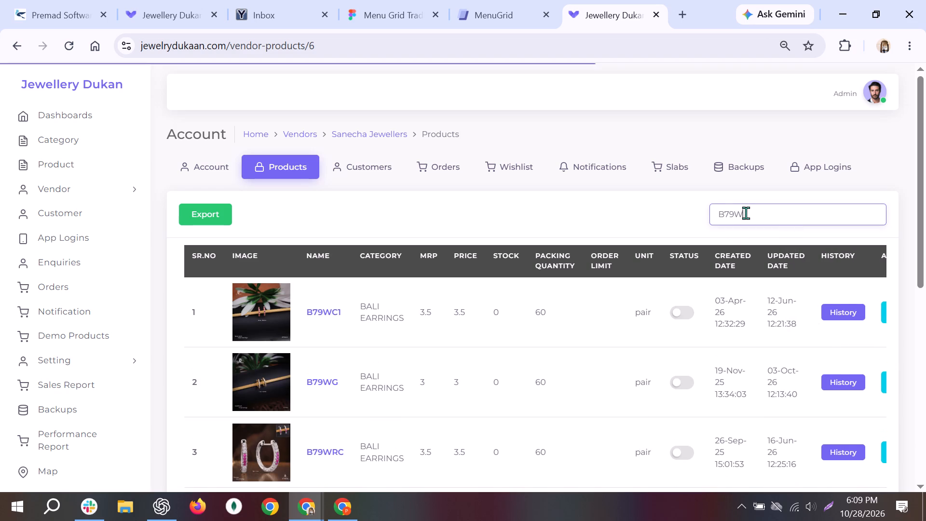
Look through the product list filtered by B79W to find the B79W bali earrings entry.
scroll(746, 213, "down", 1)
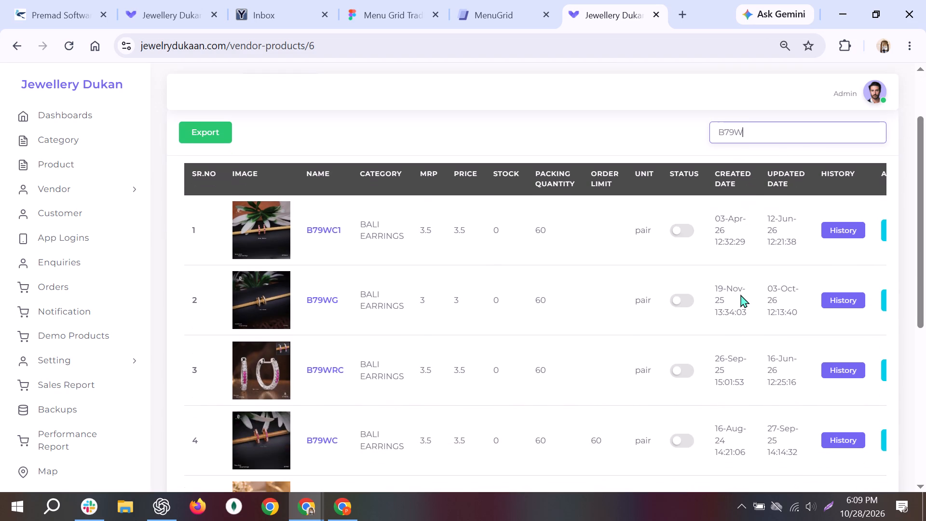
scroll(740, 294, "down", 5)
scroll(740, 294, "up", 1)
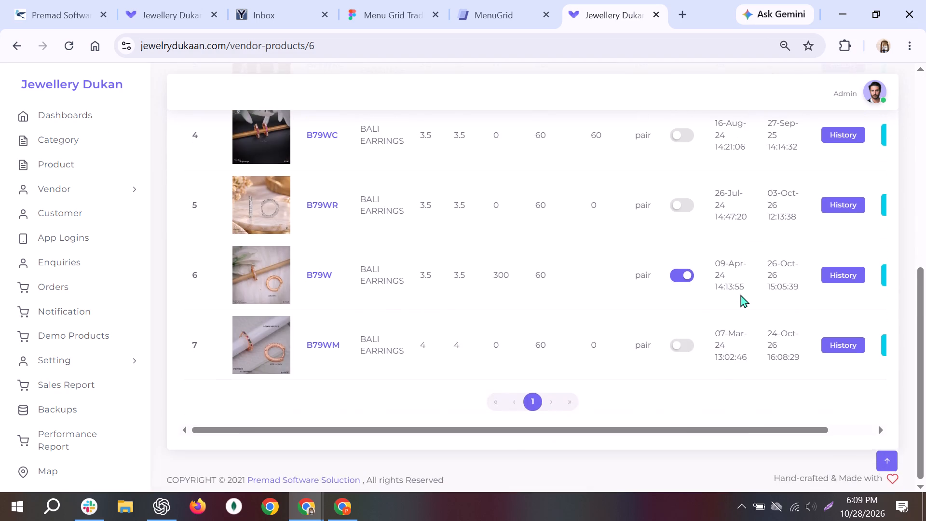
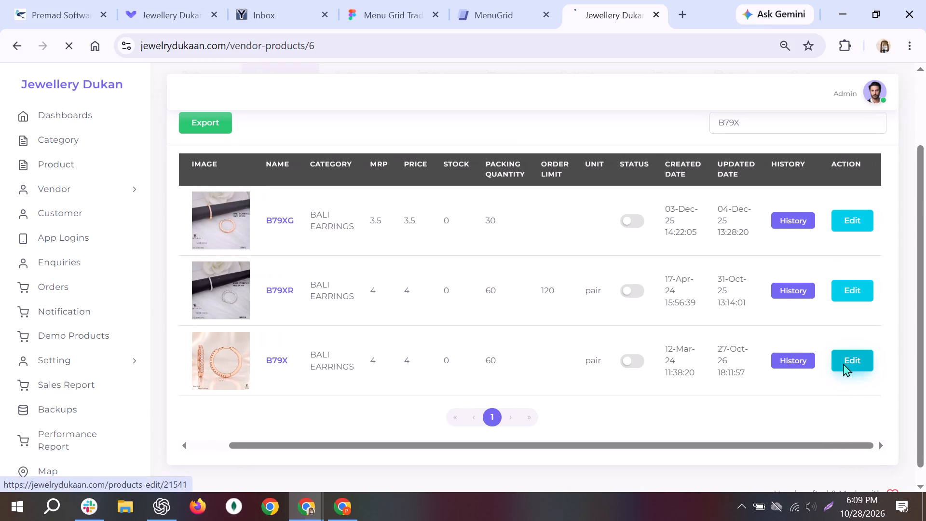
Open the stock value of the B79X bali earrings product for editing.
double_click(363, 317)
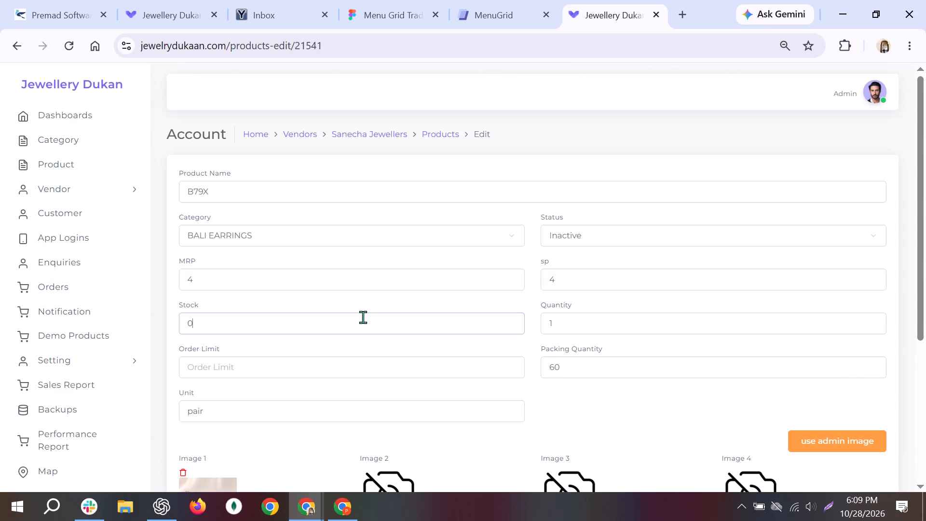
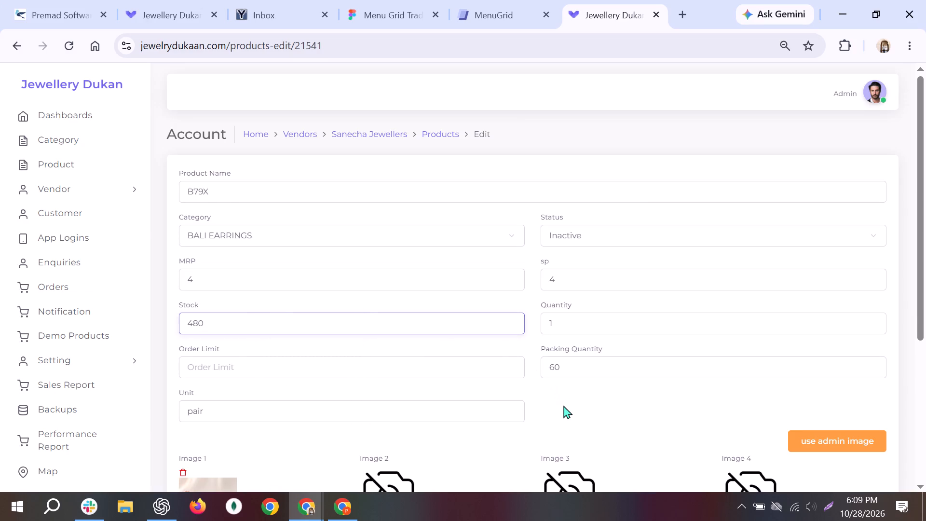
Submit the edit form of the B79X bali earrings product to save its stock entry.
scroll(563, 405, "down", 7)
left_click(197, 426)
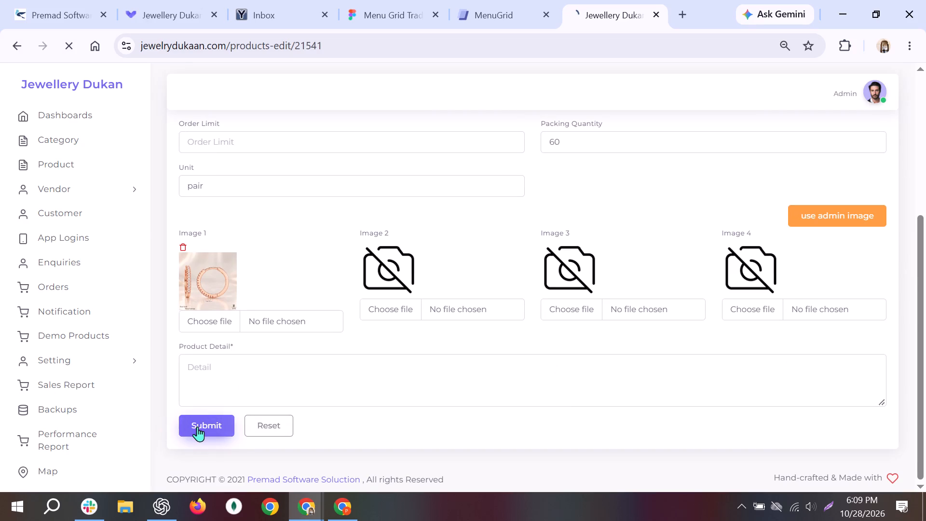
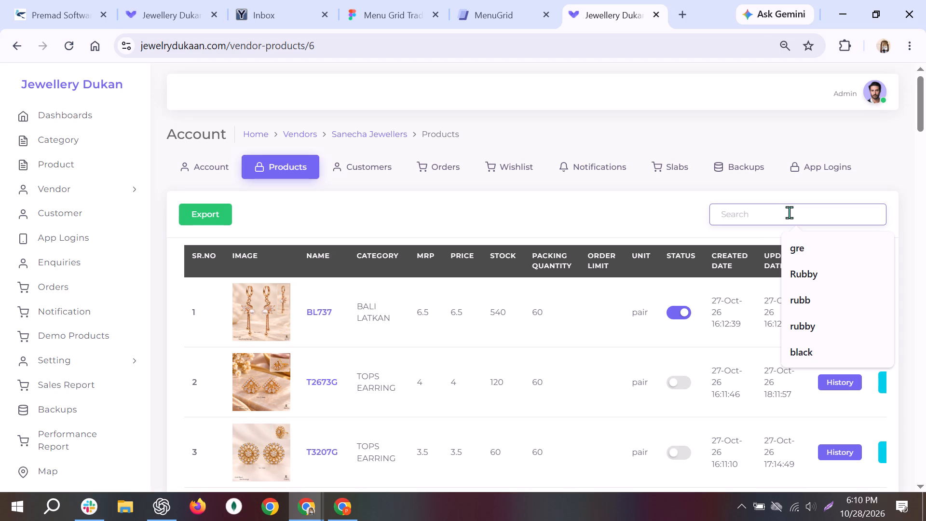
Search the Sanecha Jewellers product list for the product code BL107.
key("ctrl+v")
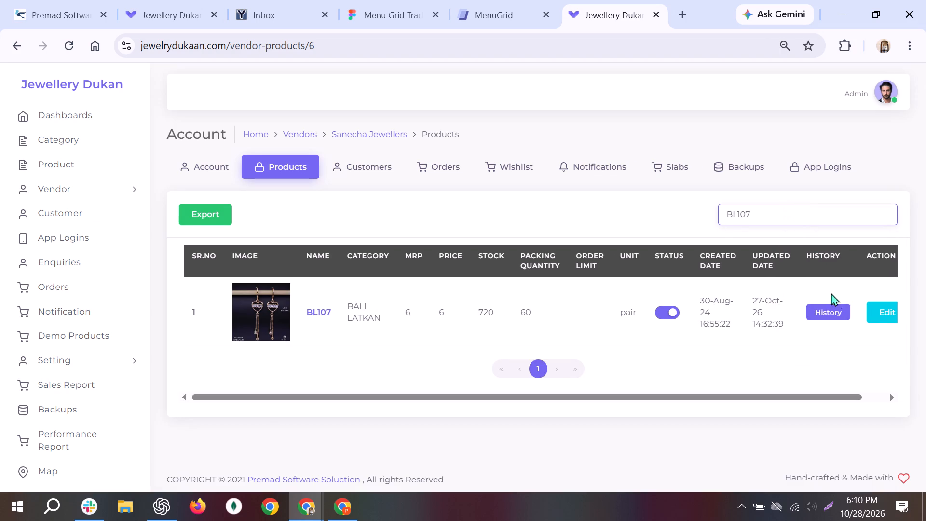
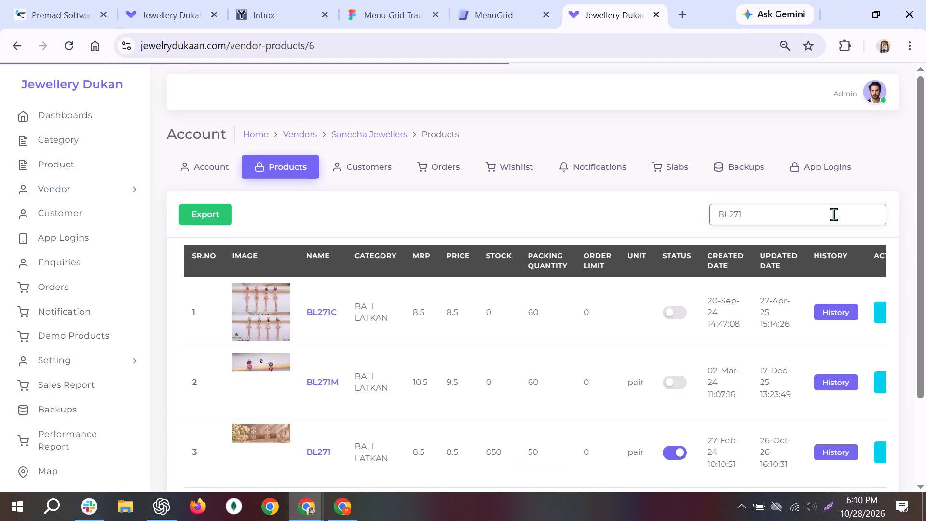
Locate product BL271 among the matching entries in the Sanecha Jewellers product list.
scroll(771, 402, "down", 2)
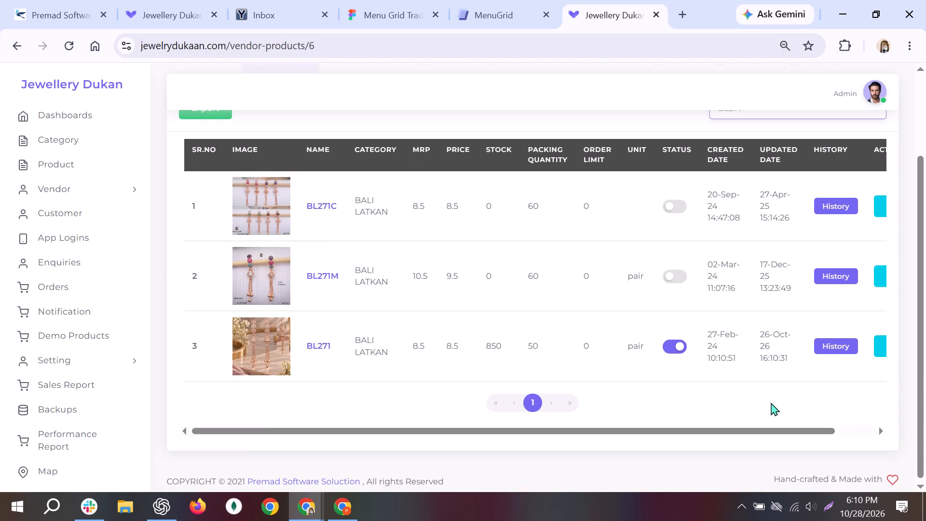
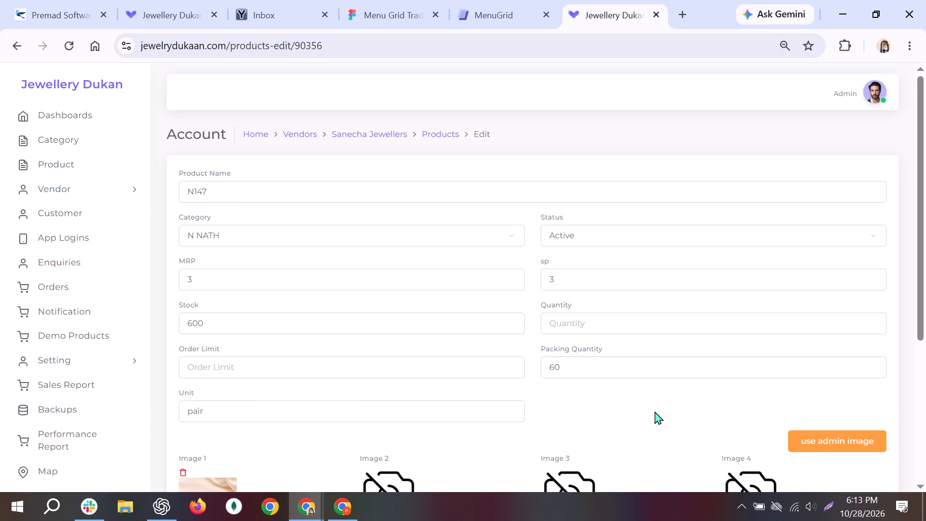
Submit the edit form for product N147 to save its details.
scroll(654, 411, "down", 4)
left_click(216, 420)
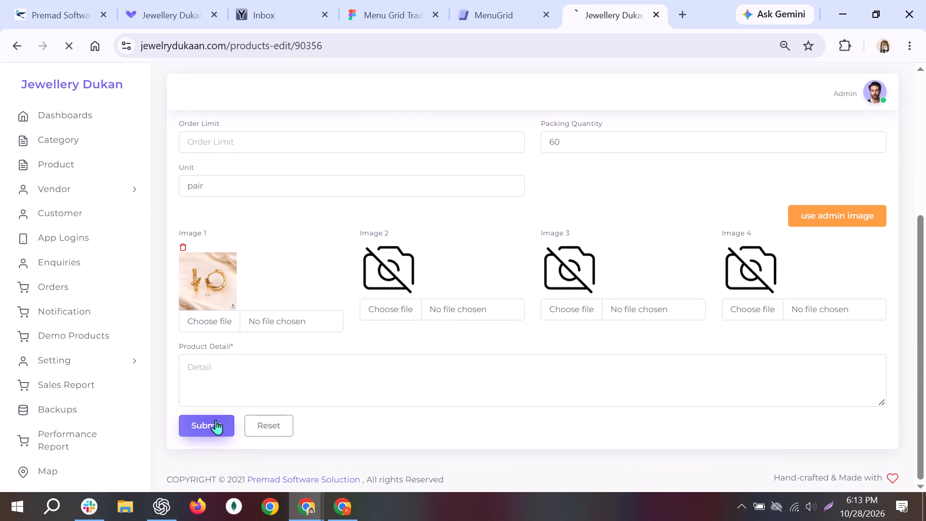
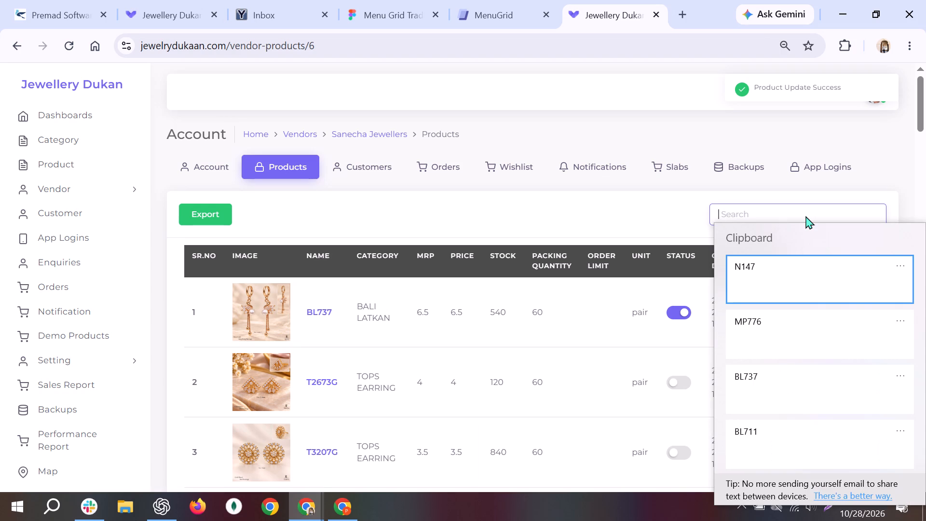
Search the Sanecha Jewellers product list for code MP776.
key("Down")
key("Return")
key("ctrl+v")
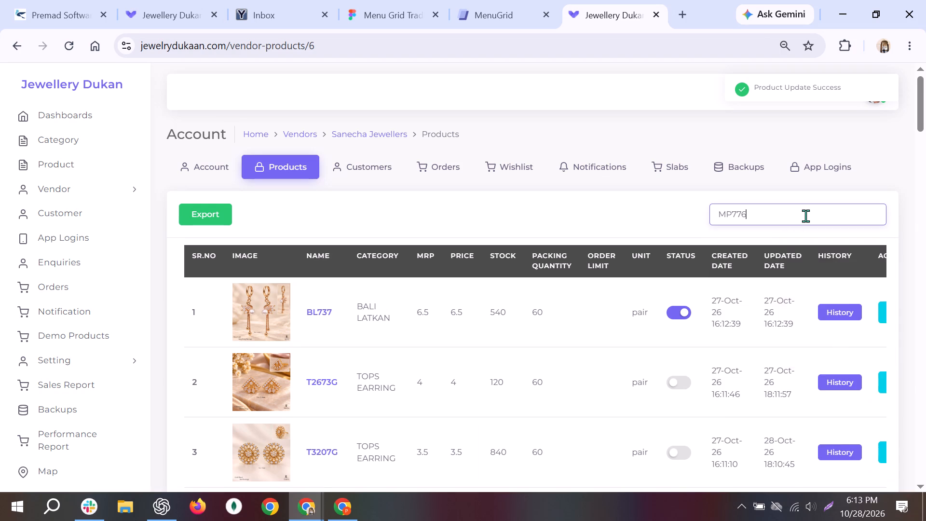
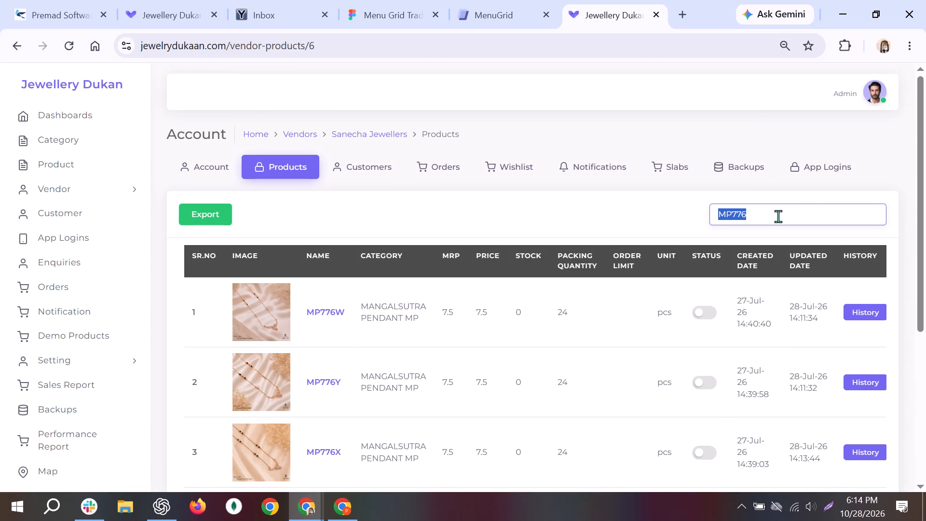
Search the Sanecha Jewellers product list for code N148 in place of the current search term.
key("ctrl+v")
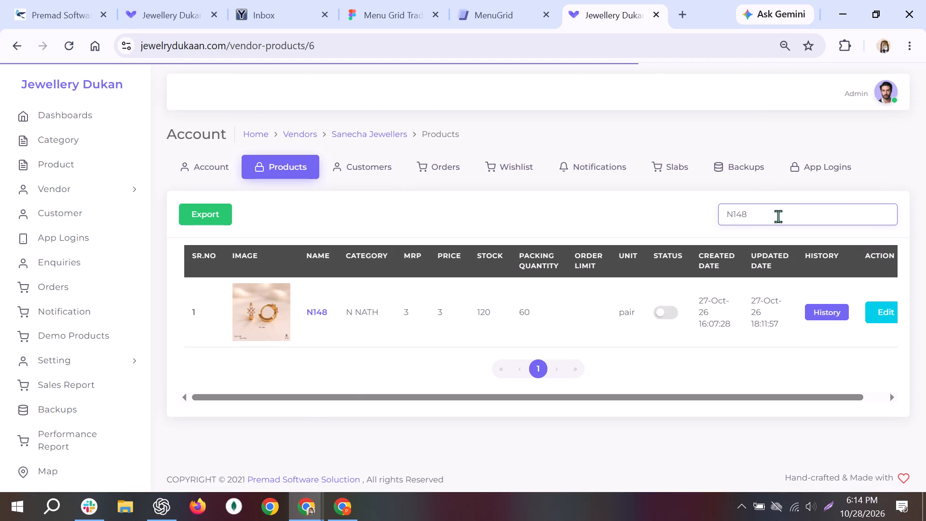
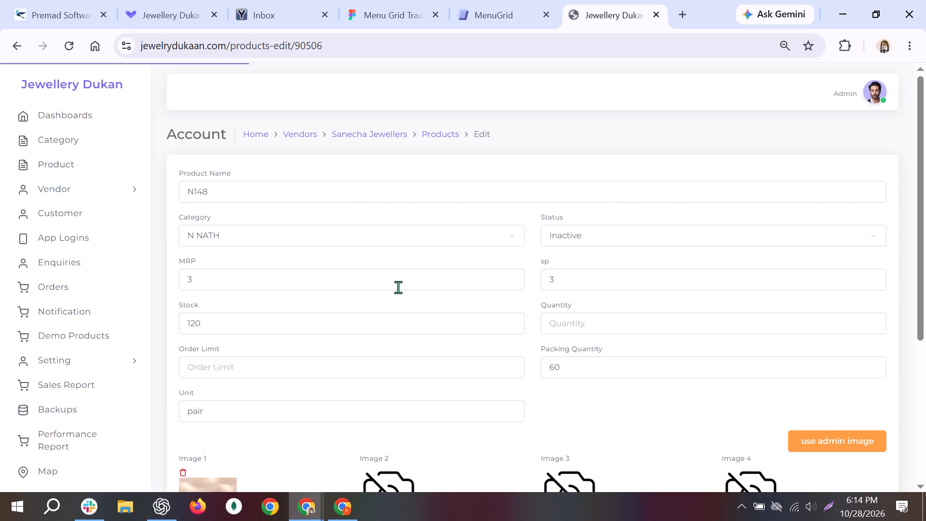
Set the stock of product N148 to 300 and submit the product edit form.
double_click(310, 317)
key("BackSpace")
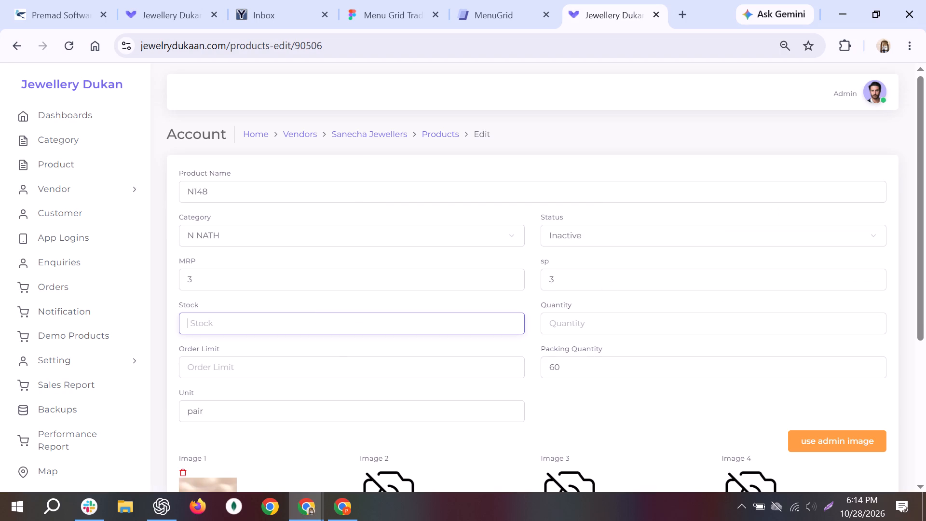
type("300")
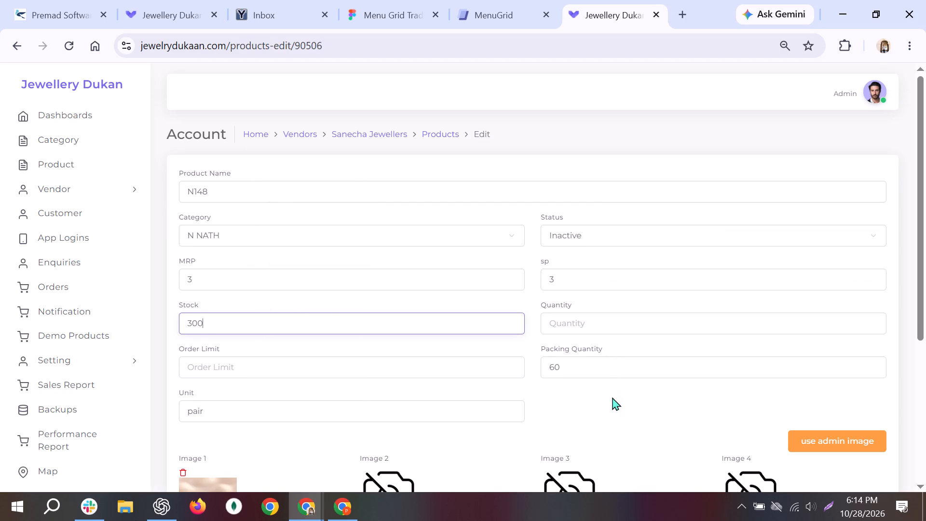
left_click(612, 397)
scroll(612, 397, "down", 4)
left_click(228, 428)
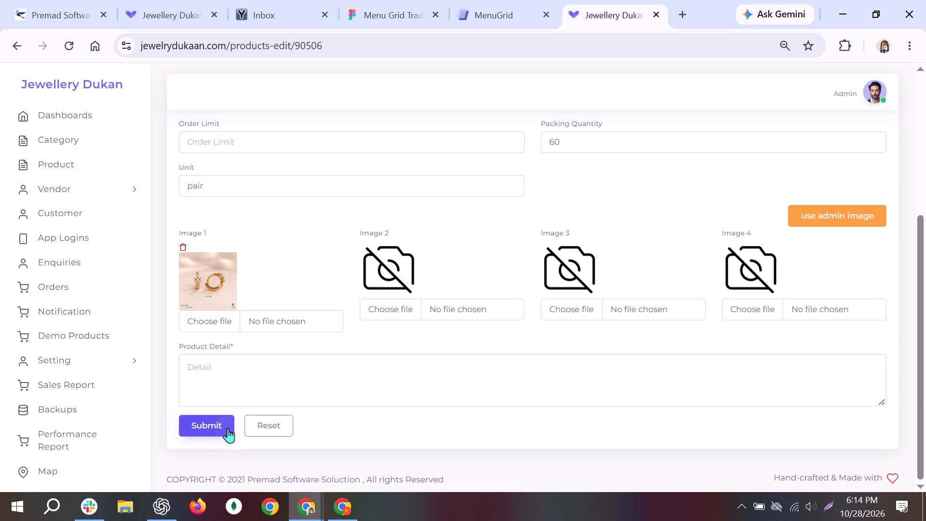
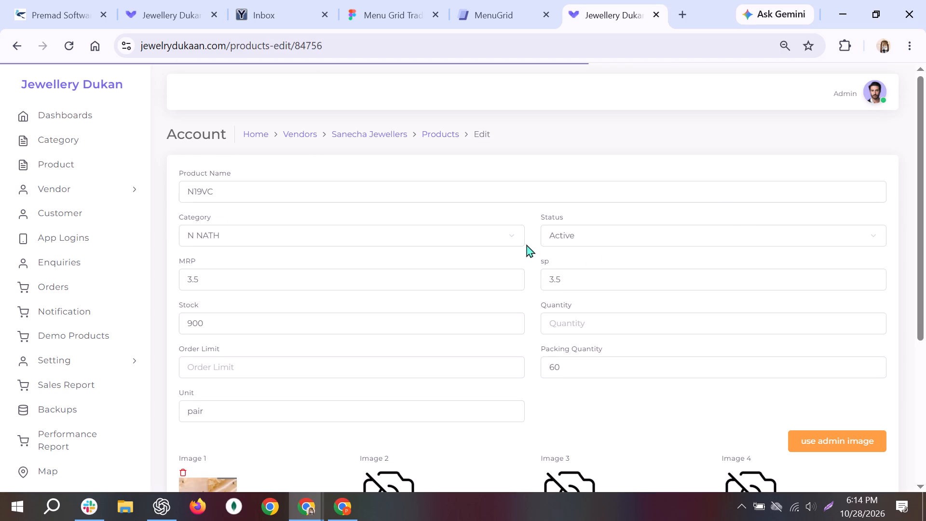
Set the stock of product N19VC to 1140 and submit the product edit form.
triple_click(308, 318)
key("BackSpace")
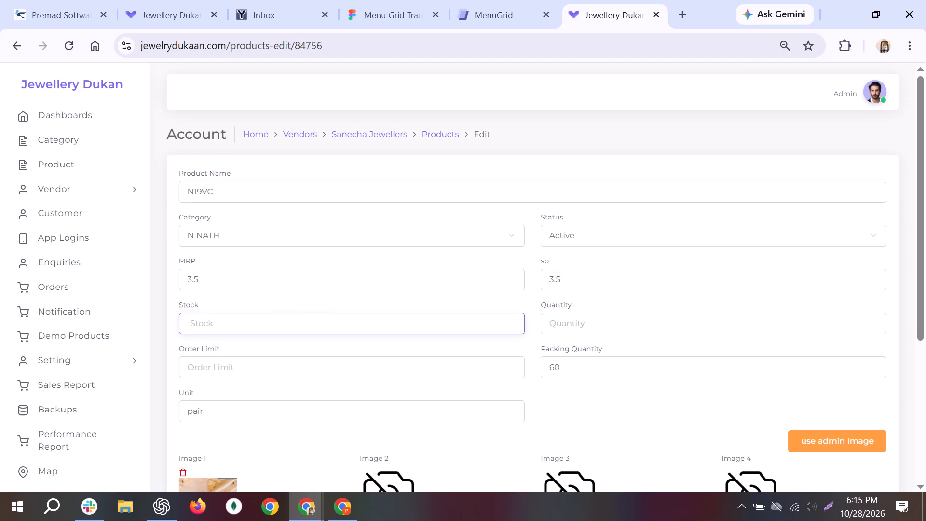
type("1140")
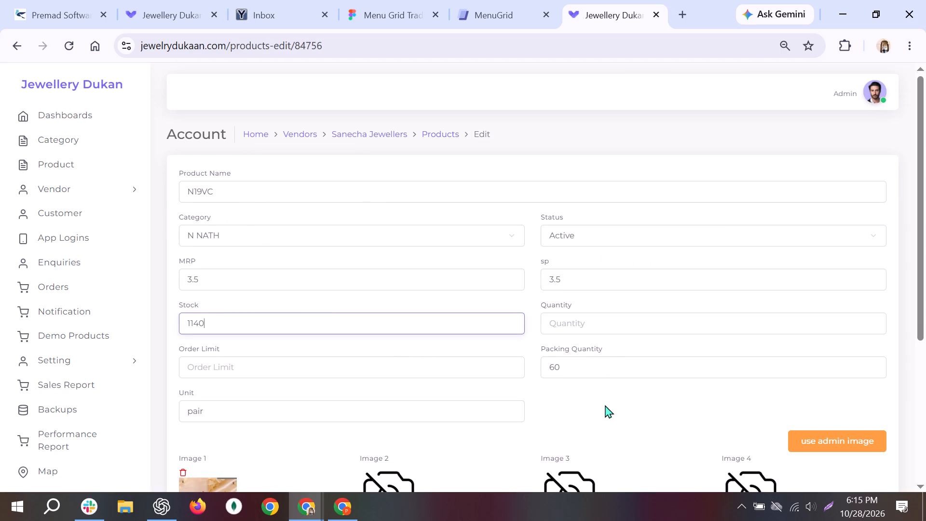
left_click(605, 405)
key("Tab")
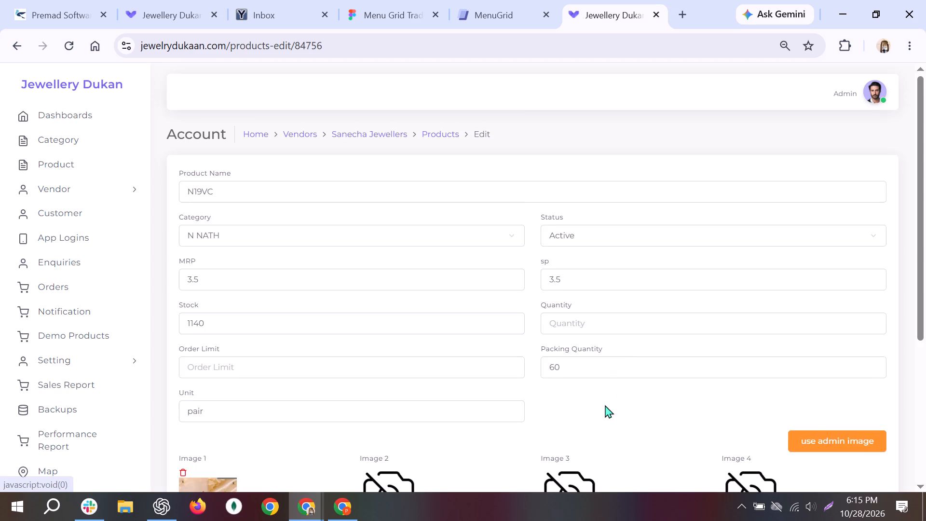
scroll(605, 405, "down", 6)
left_click(187, 432)
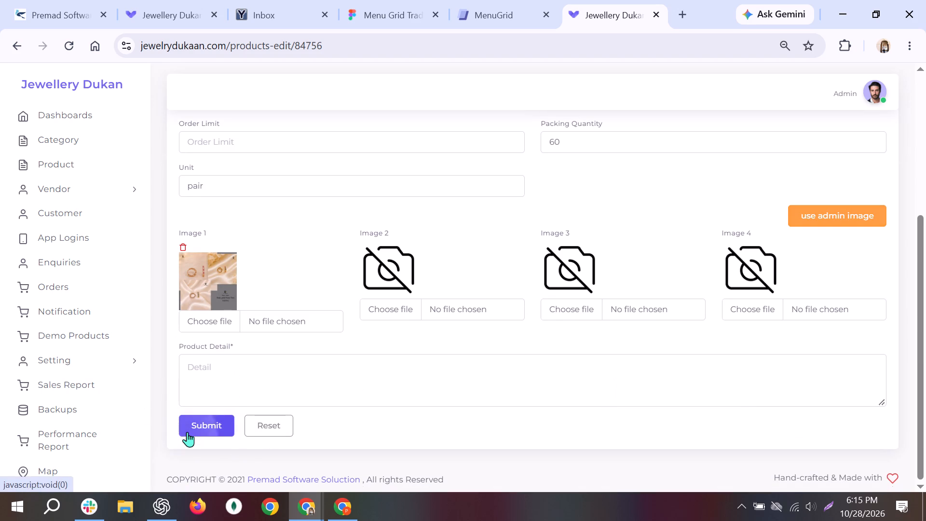
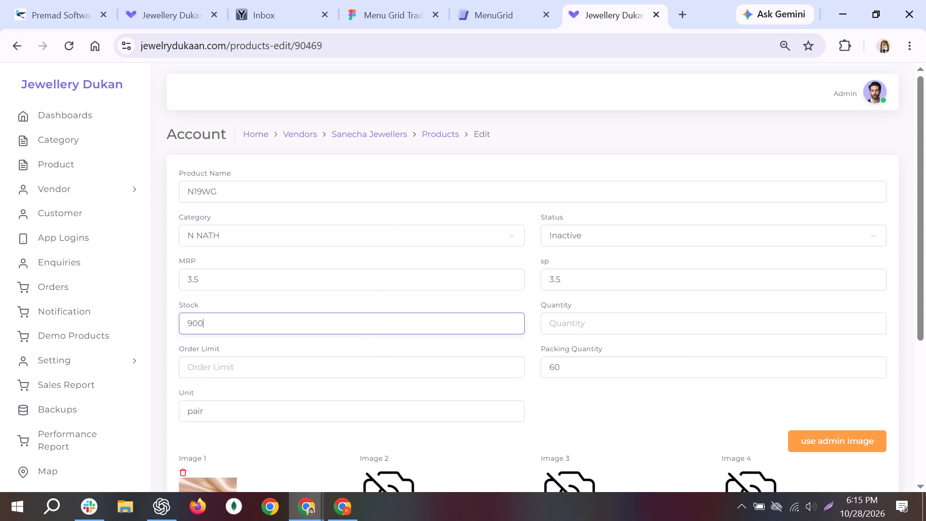
Submit the edit form for product N19WG to save its stock of 900.
left_click(629, 412)
scroll(629, 412, "down", 9)
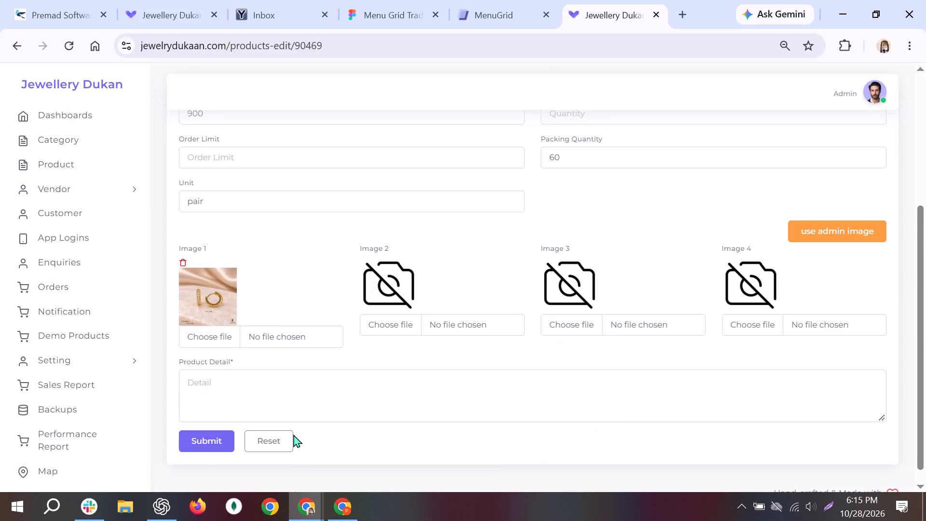
left_click(217, 430)
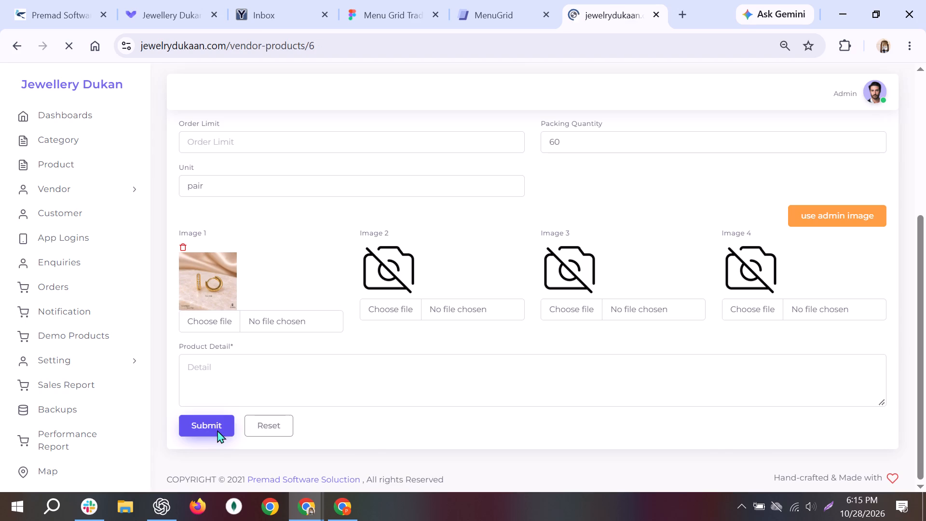
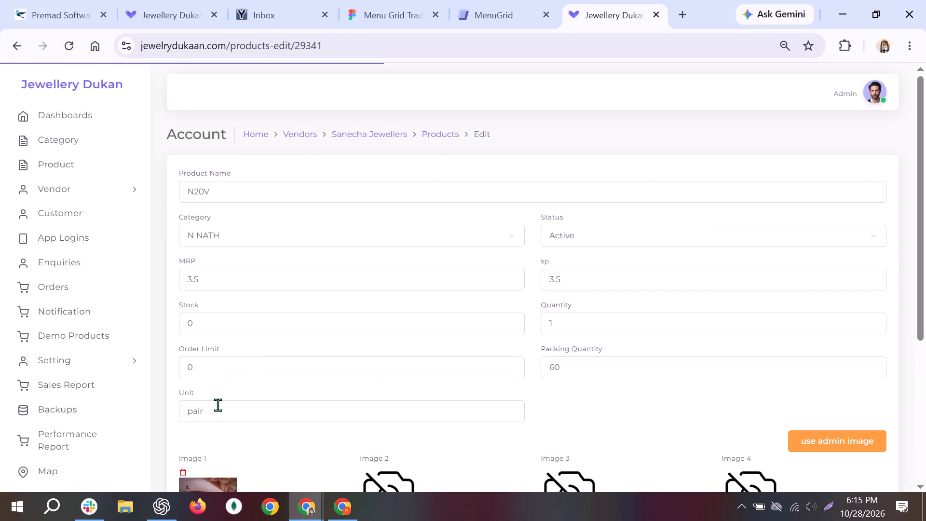
Set the stock of product N20V to 120 in its edit form.
double_click(258, 316)
type("\\1")
key("BackSpace")
key("BackSpace")
key("BackSpace")
type("120")
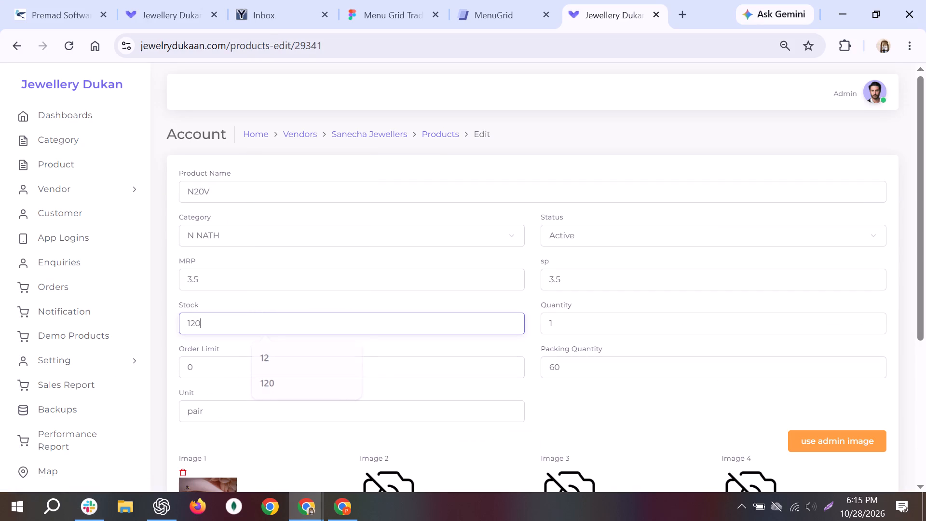
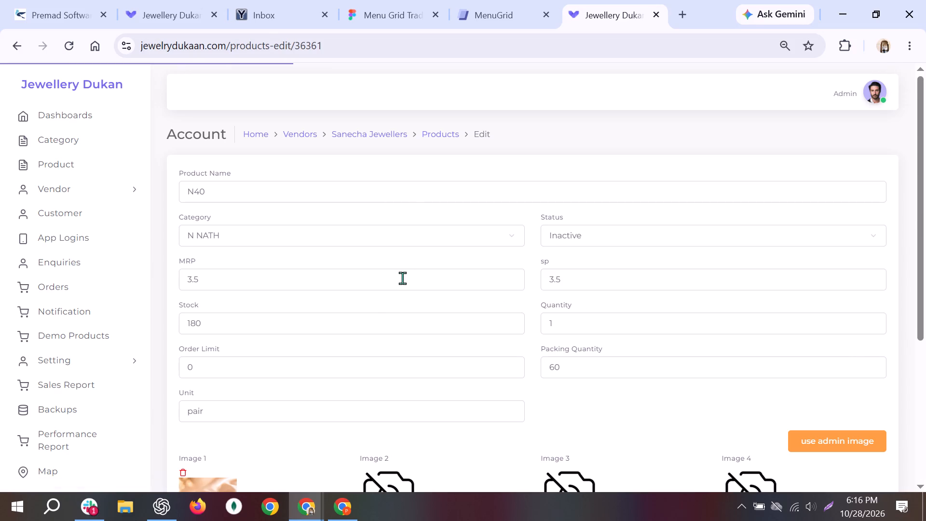
Clear the existing stock value of product N40 in its edit form.
triple_click(385, 328)
key("BackSpace")
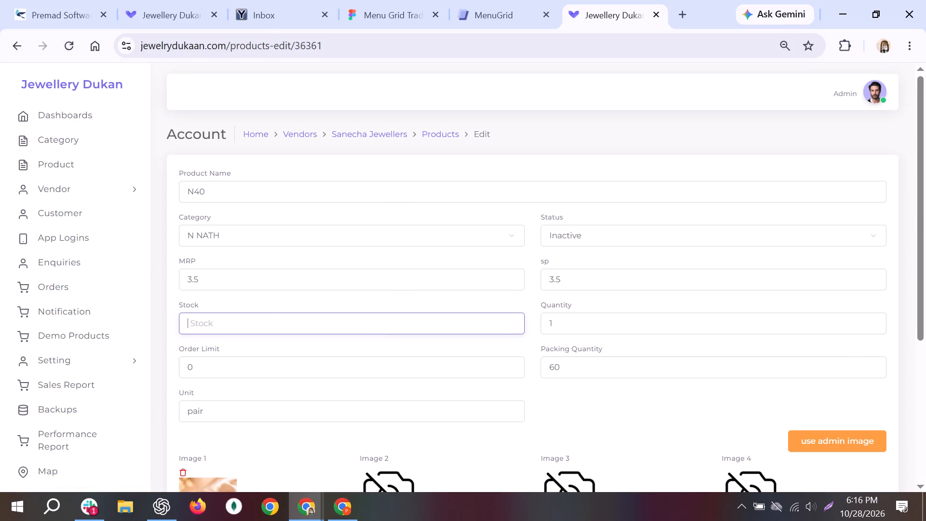
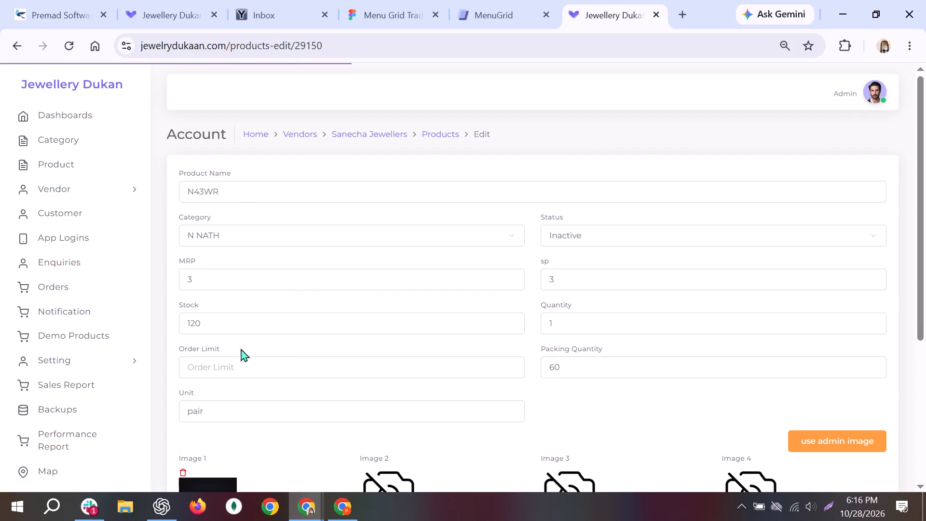
Replace the stock value of product N43WR with 48 in its edit form.
triple_click(229, 318)
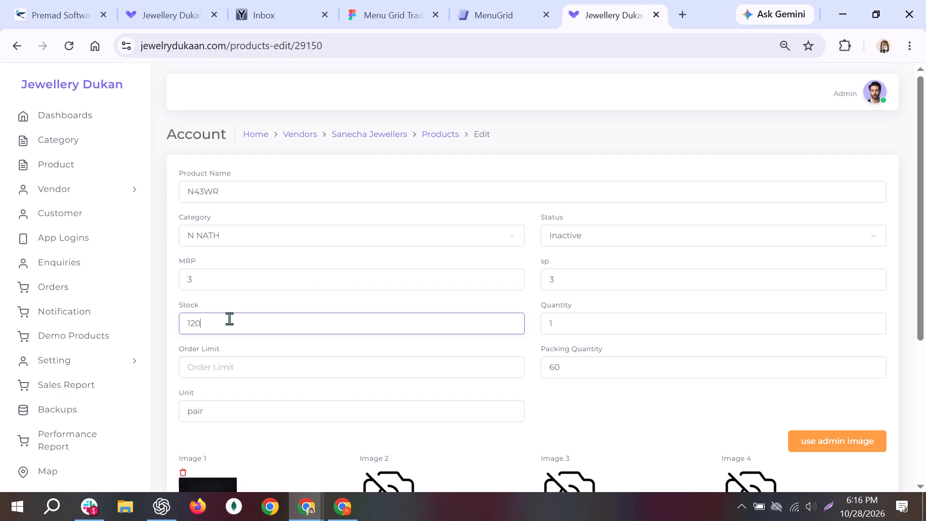
key("BackSpace")
key("4")
type("8")
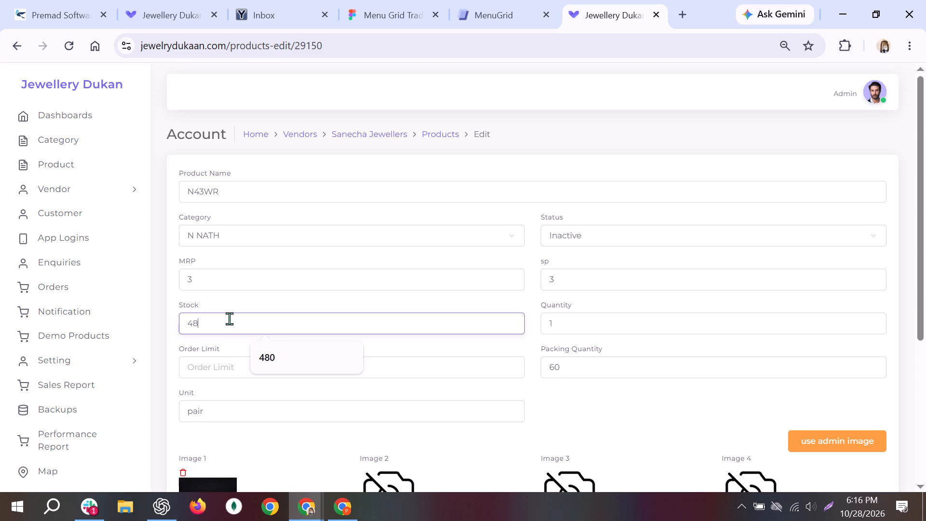
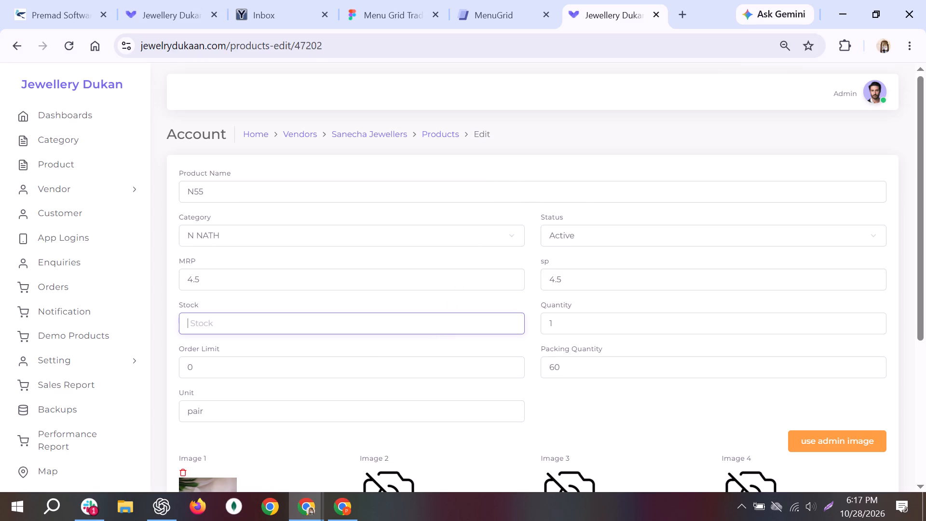
Set the stock of product N55 to 300 and submit the edit form.
type("300")
left_click(566, 416)
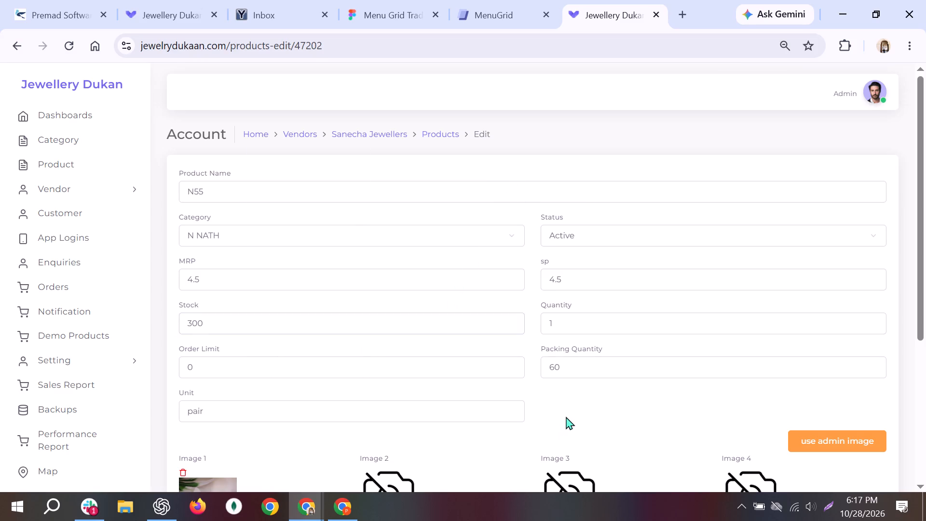
scroll(566, 416, "down", 10)
left_click(213, 428)
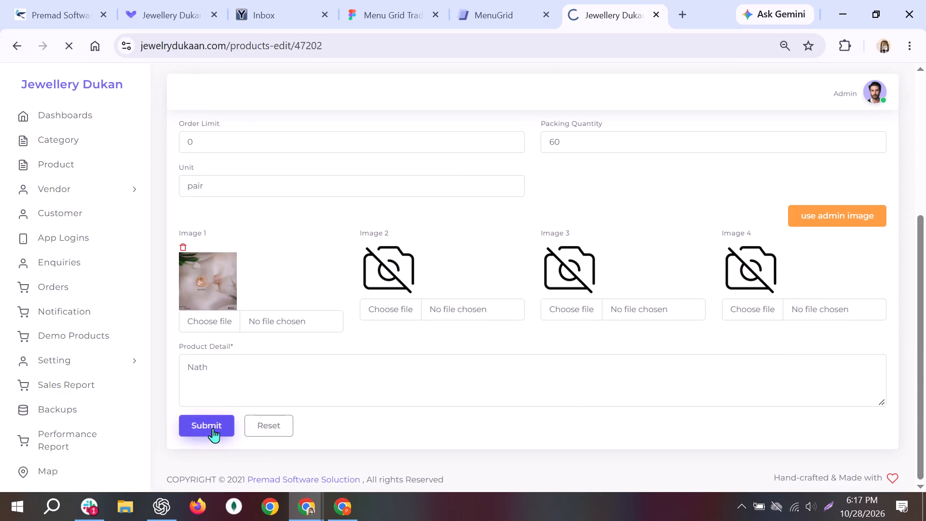
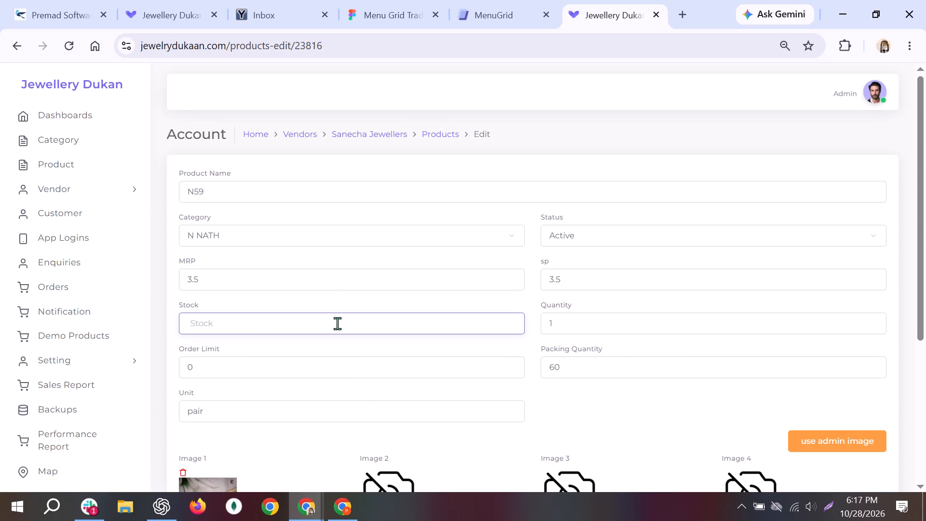
Enter 24 as the stock of product N59.
type("249")
key("BackSpace")
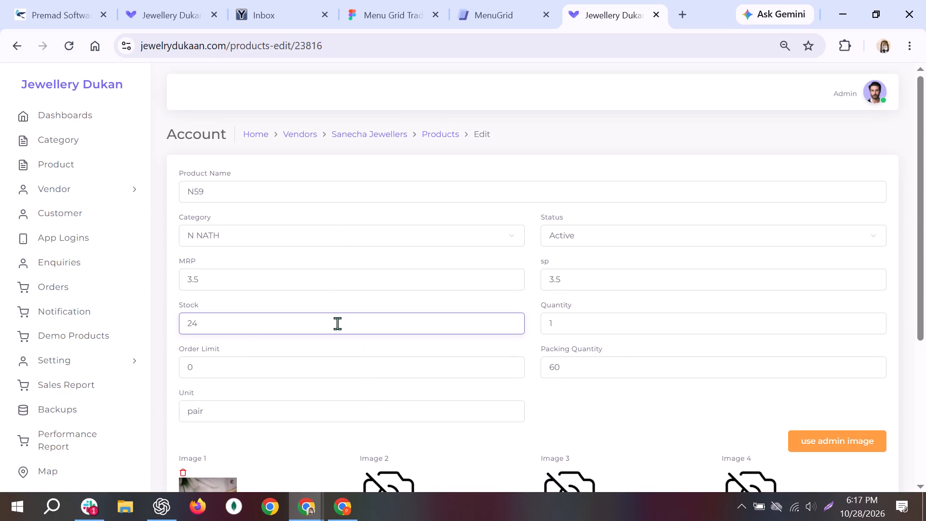
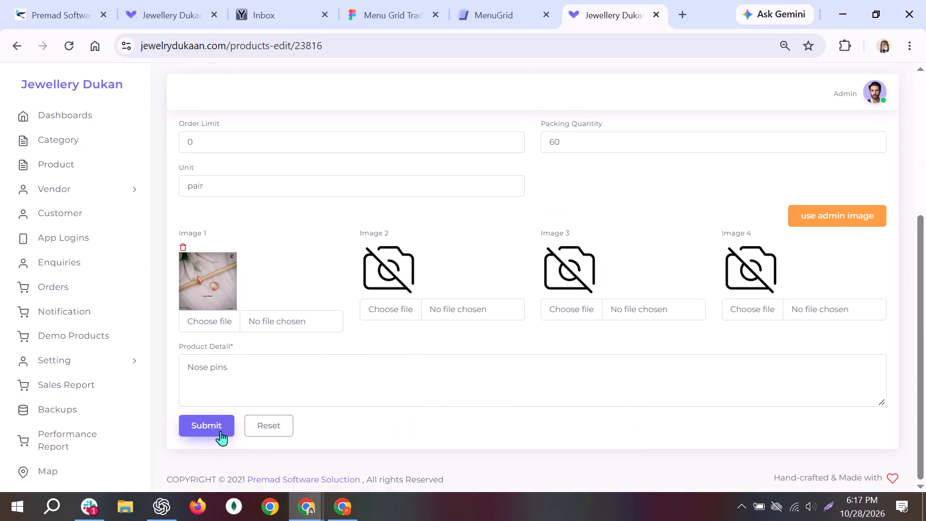
Save the edited details of product N59.
left_click(220, 431)
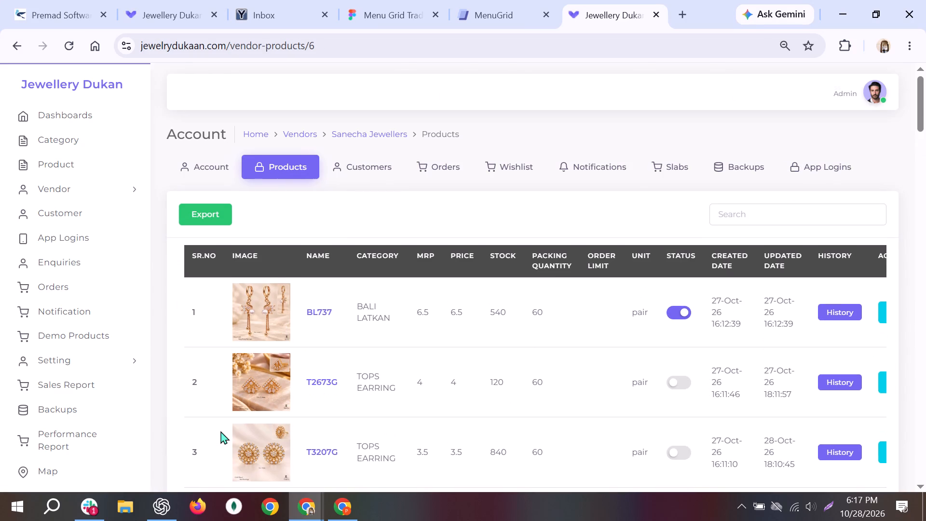
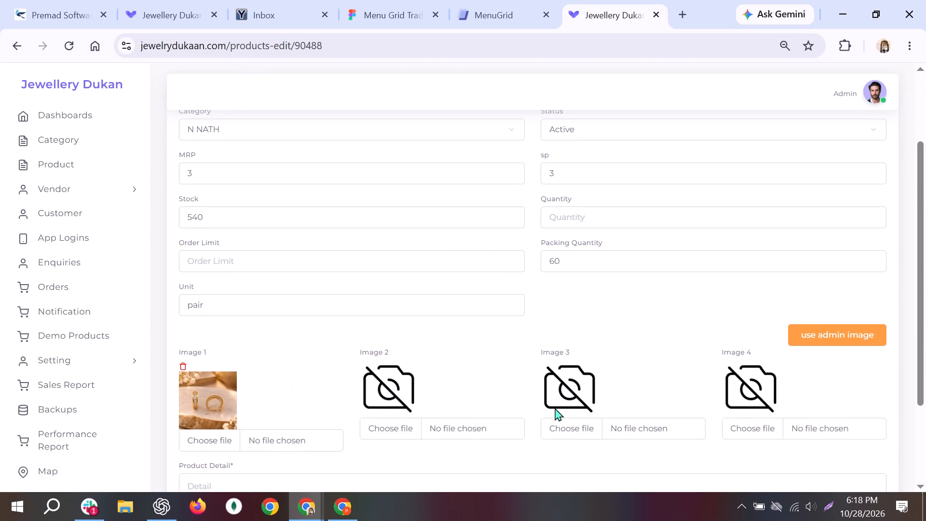
Submit the open product edit form to save the product's details.
scroll(555, 408, "down", 1)
left_click(222, 456)
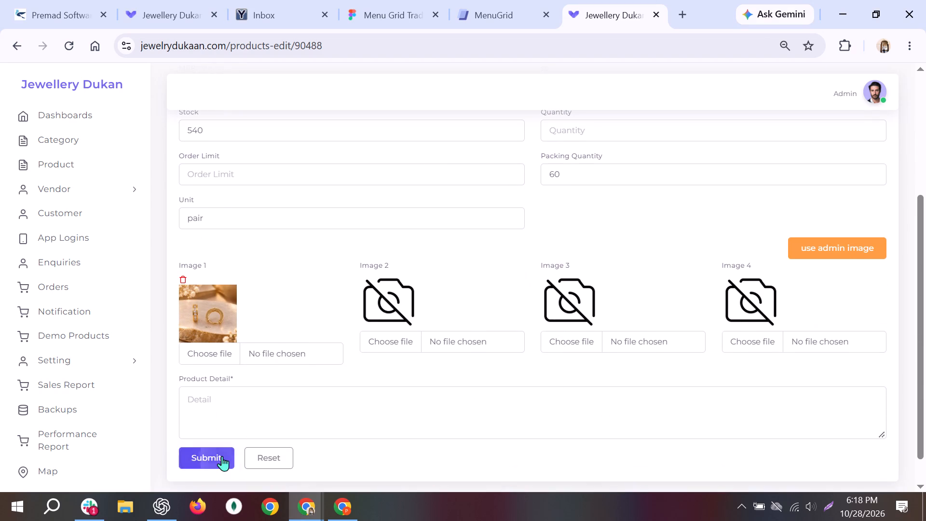
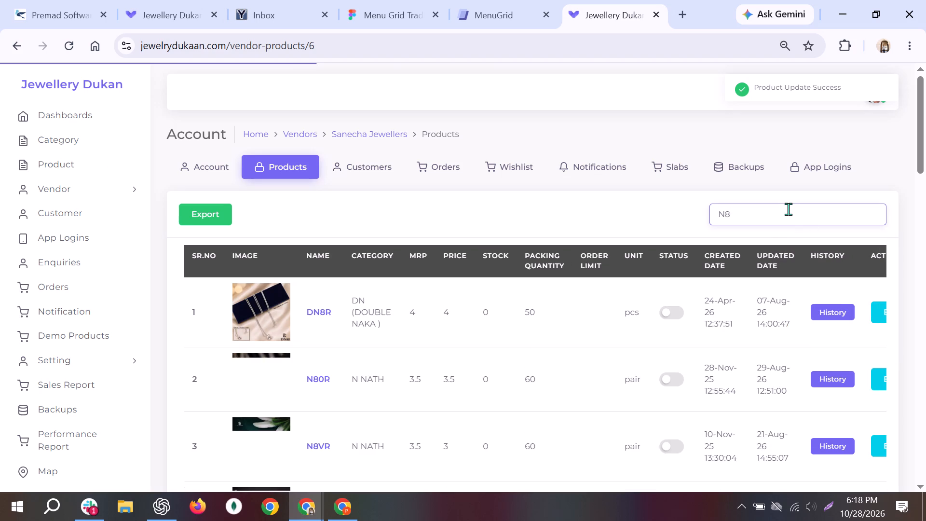
Look through the Sanecha Jewellers products matching N8 to find the required product and check its stock and status.
scroll(747, 373, "down", 3)
scroll(747, 373, "up", 1)
scroll(747, 373, "down", 1)
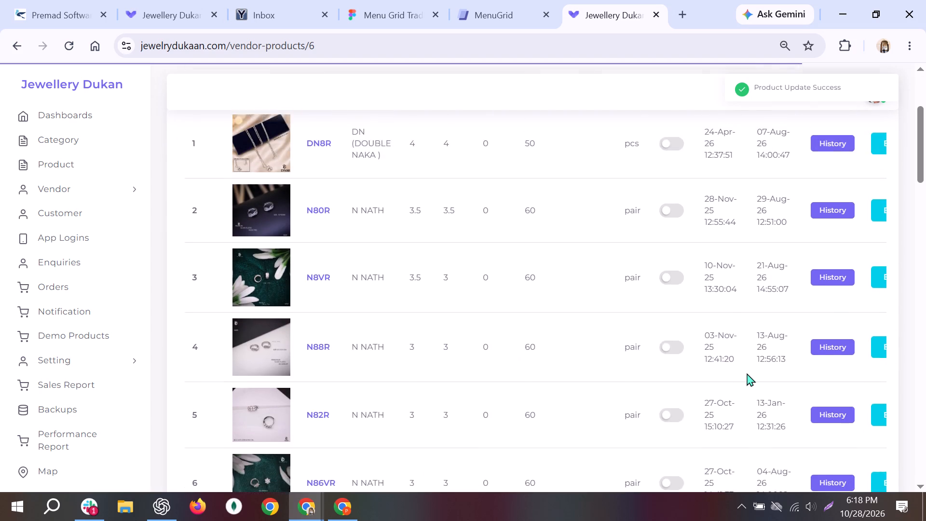
scroll(747, 373, "down", 13)
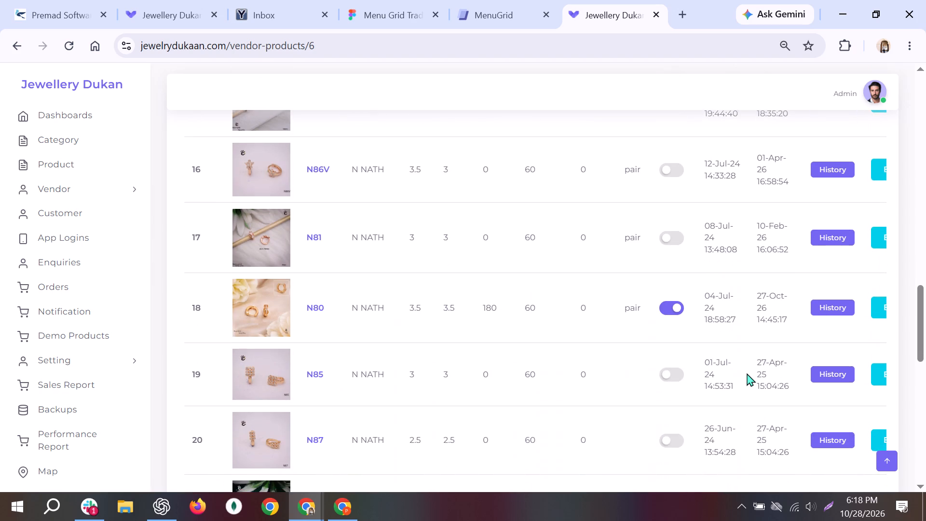
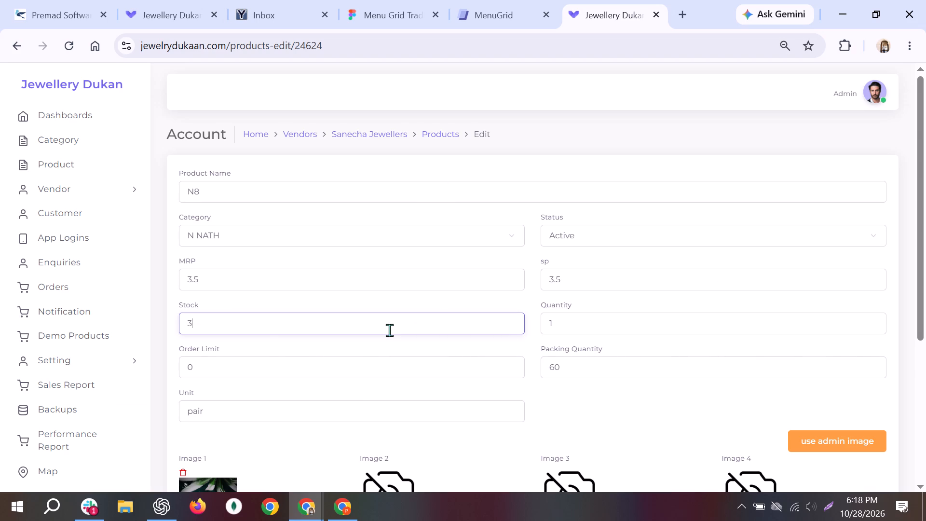
Set the stock of product N8 to 360 and submit the product edit form.
type("60")
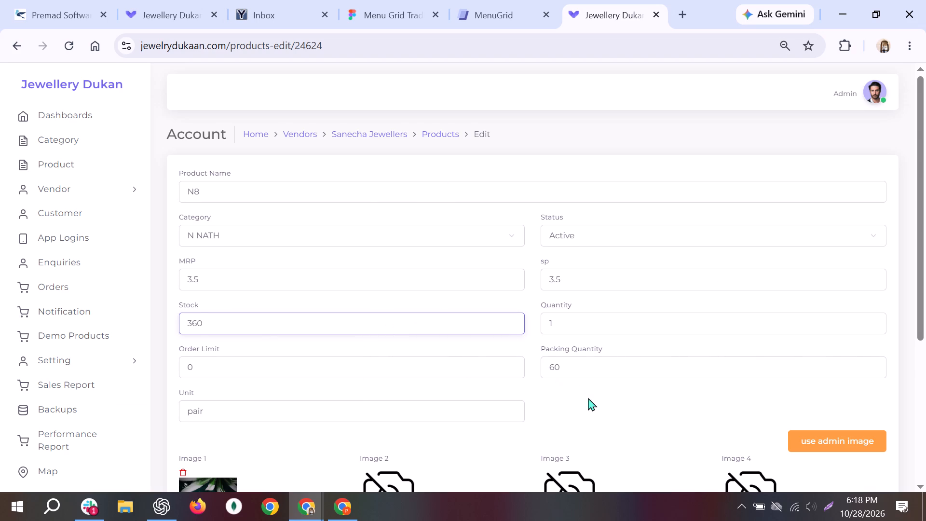
left_click(588, 398)
scroll(588, 398, "down", 12)
left_click(192, 426)
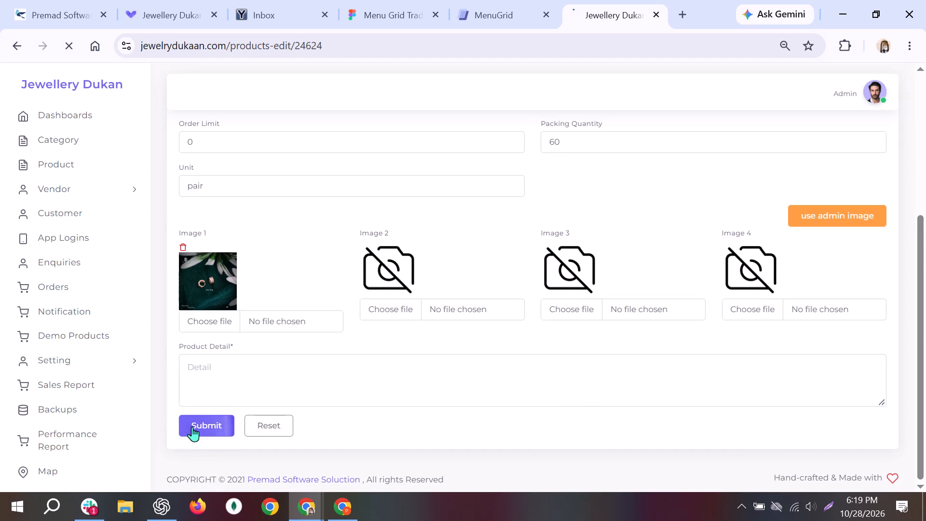
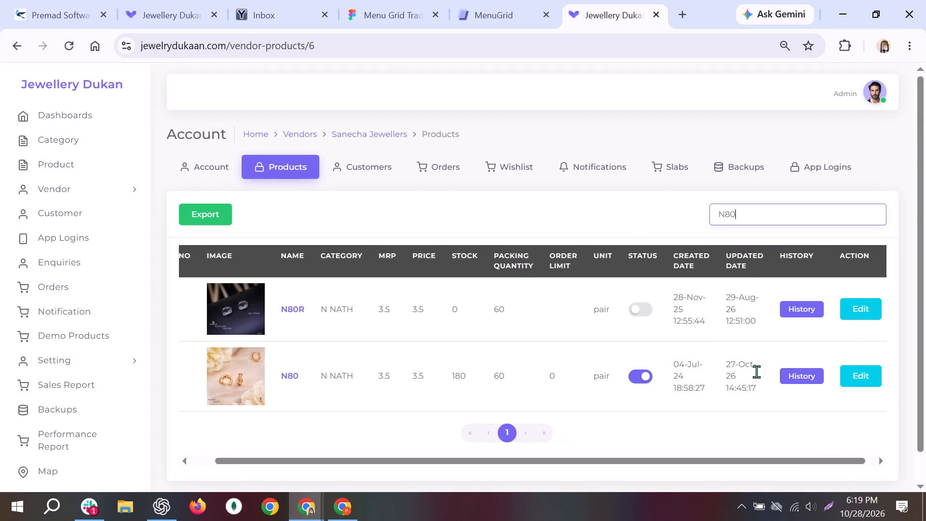
Open product N80 for editing, set its stock to 360, and submit the product edit form.
scroll(756, 371, "left", 3)
left_click(847, 377)
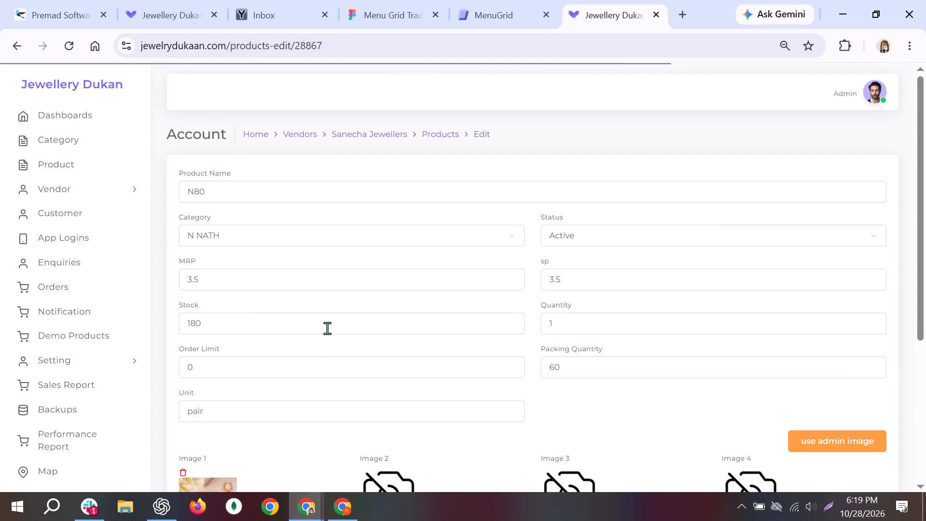
double_click(327, 328)
key("BackSpace")
type("360")
left_click(653, 406)
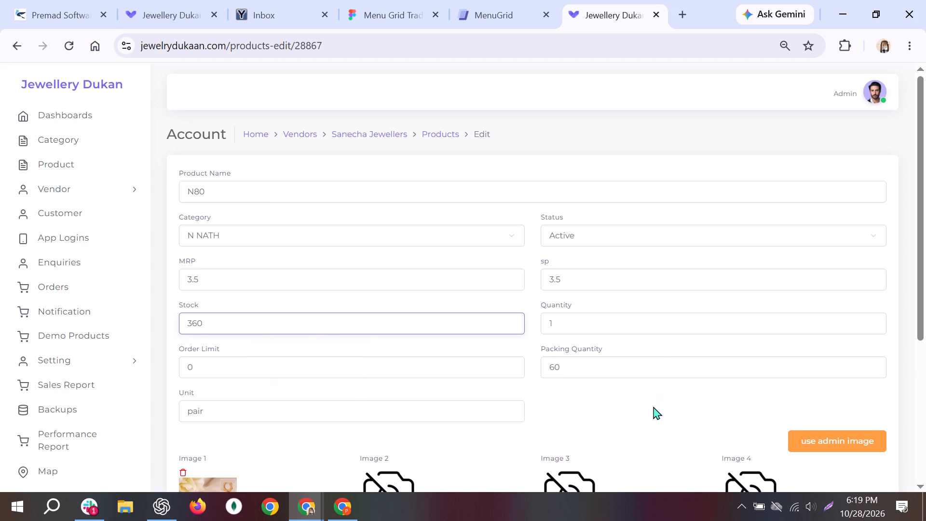
scroll(653, 406, "down", 8)
left_click(186, 428)
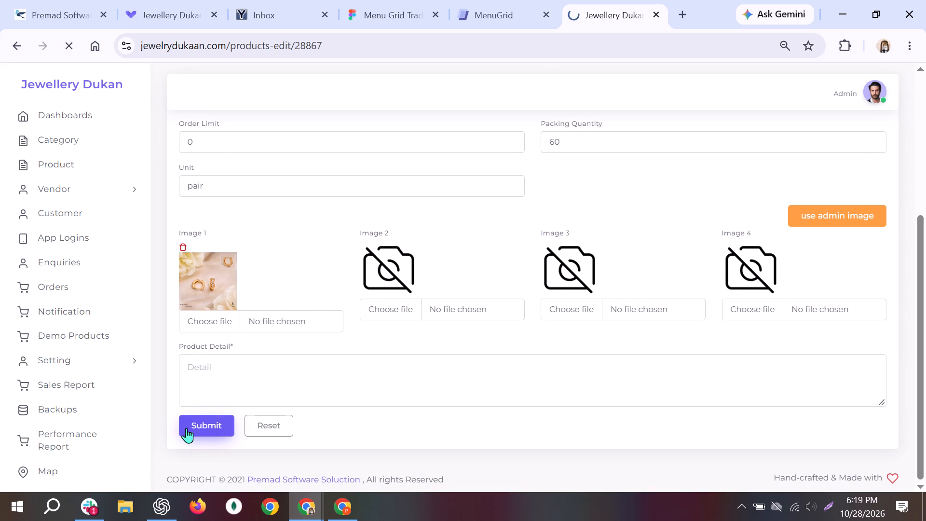
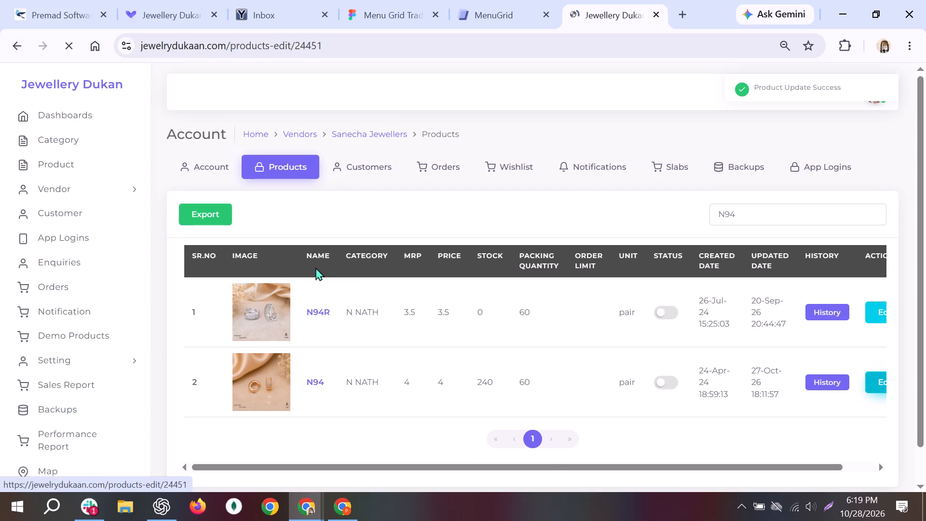
Clear the existing stock value in the edit form of product N94.
triple_click(272, 327)
key("BackSpace")
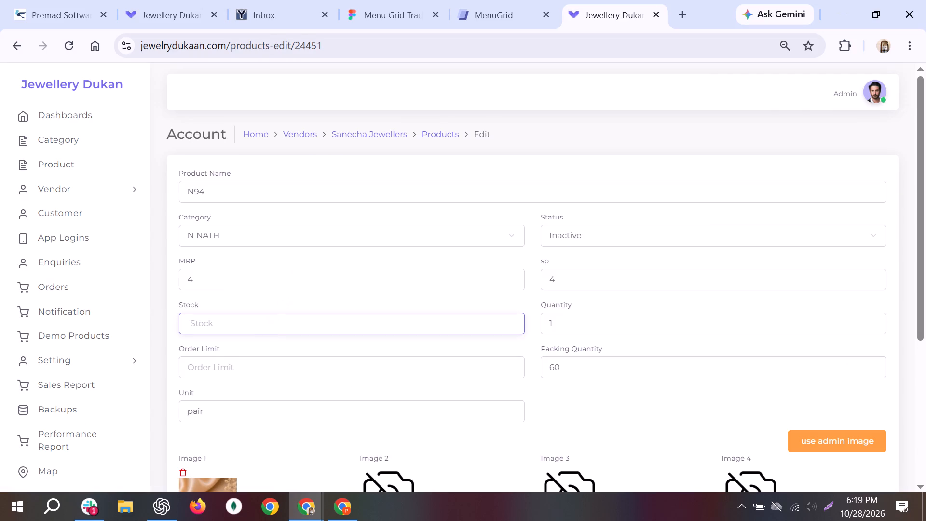
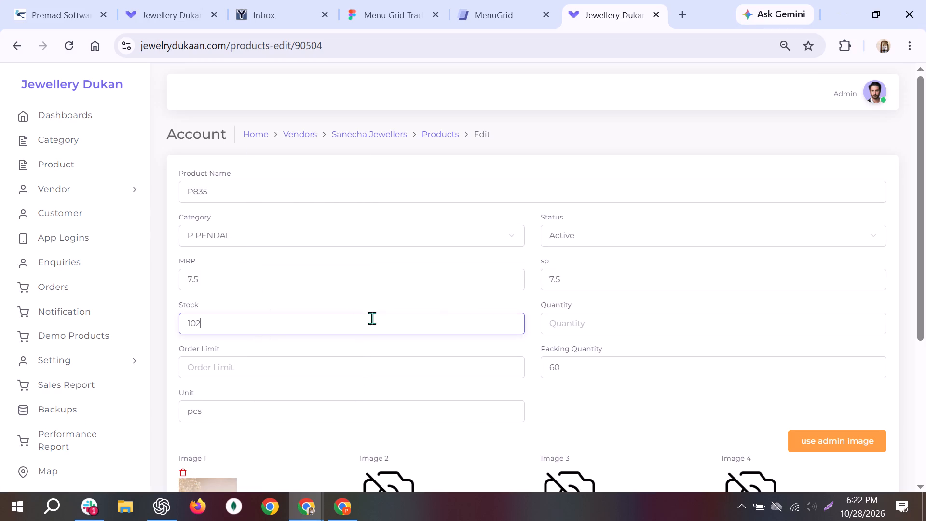
Set the stock of product P835 to 1020 and submit the edit form.
type("0")
left_click(557, 413)
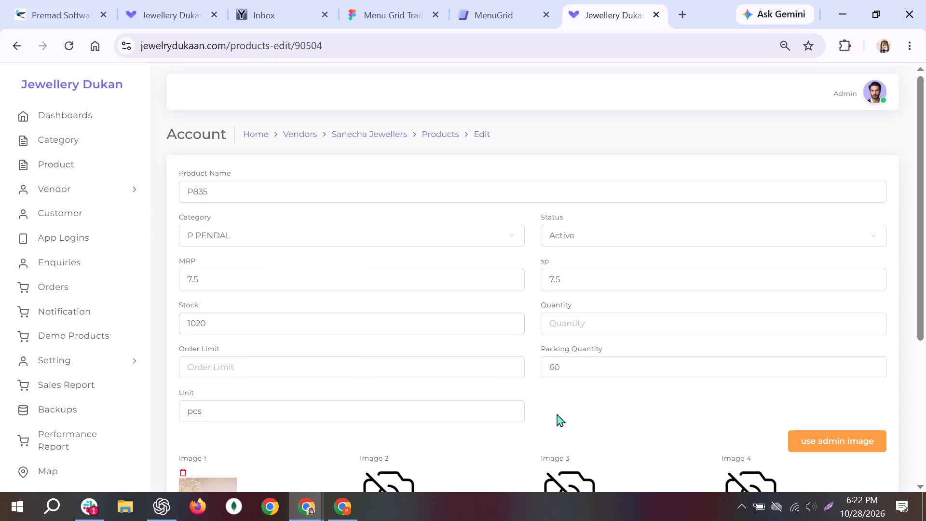
scroll(557, 413, "down", 4)
left_click(219, 427)
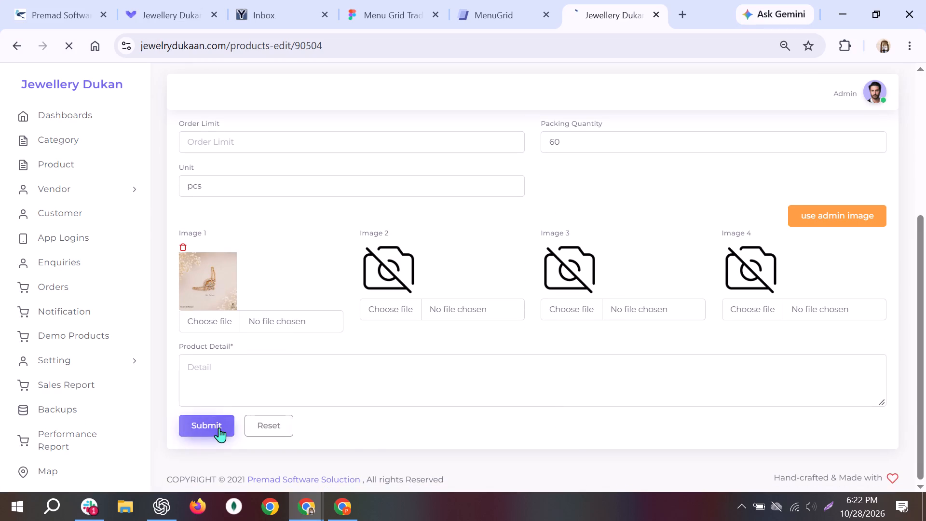
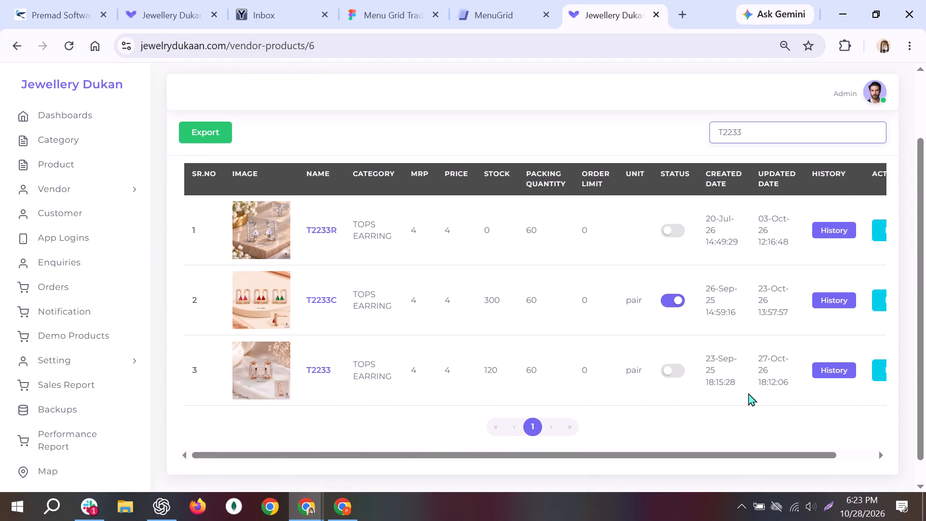
Open the edit form of product T2233, the TOPS EARRING entry without a letter suffix.
scroll(925, 332, "left", 3)
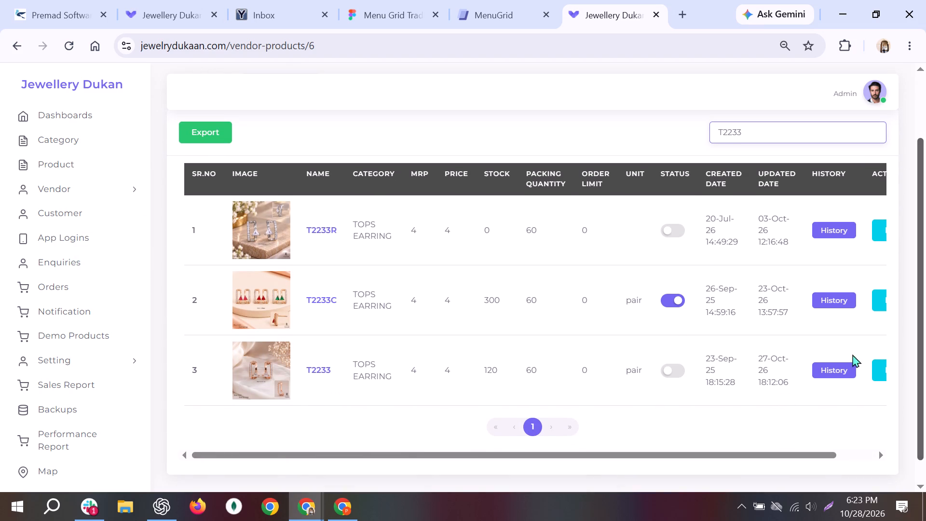
left_click(876, 377)
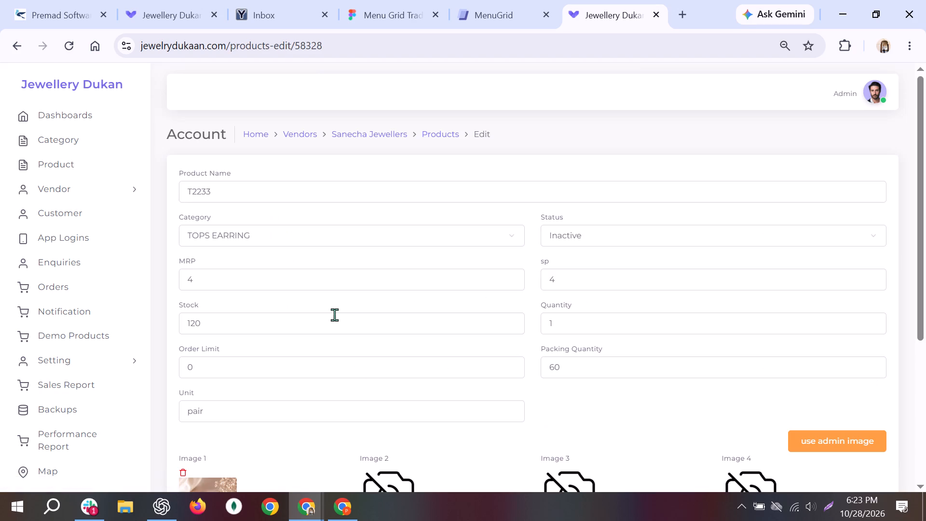
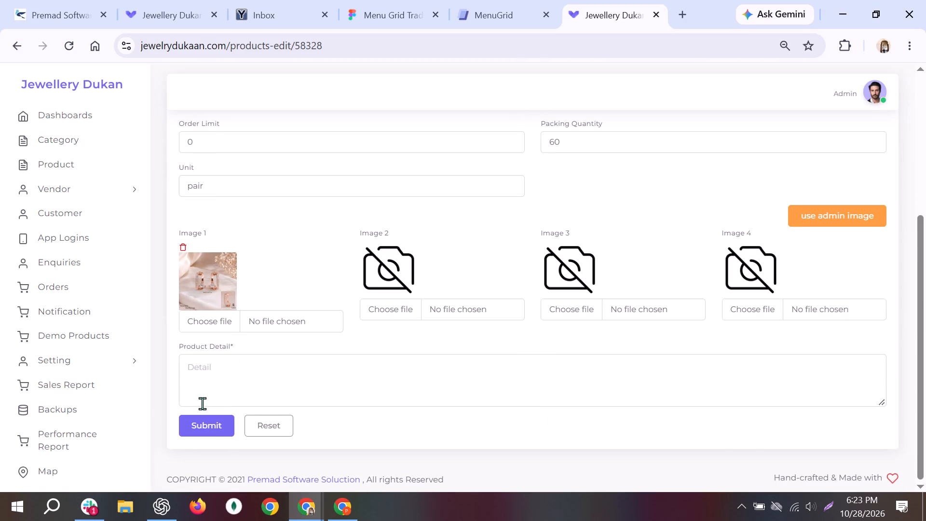
Submit the edit form of product T2233 to save its entry.
left_click(214, 427)
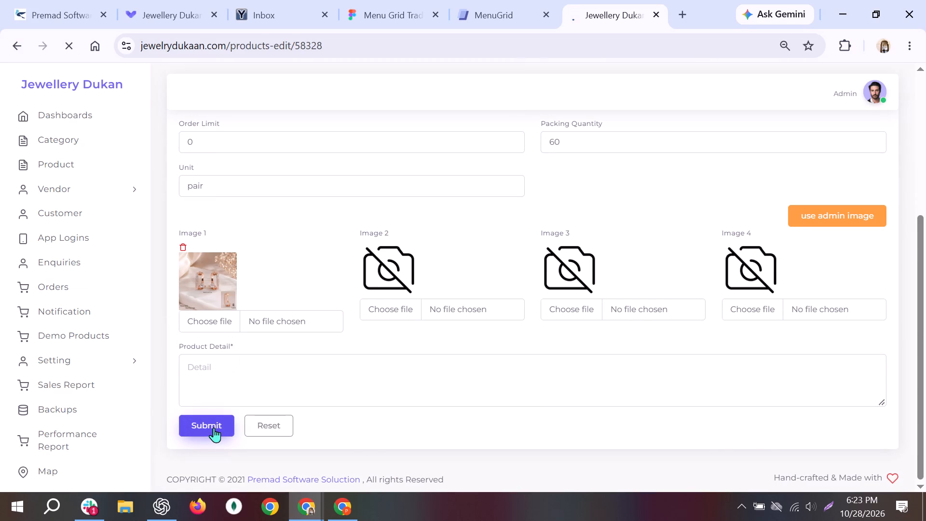
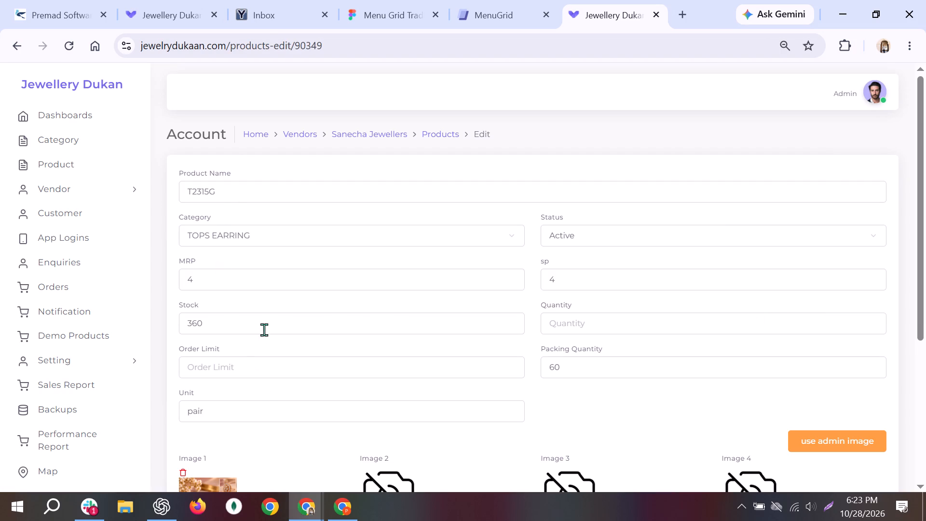
Replace the stock value of product T2315G with 54 in its edit form.
left_click(256, 323)
key("BackSpace")
key("BackSpace")
key("BackSpace")
key("BackSpace")
type("54")
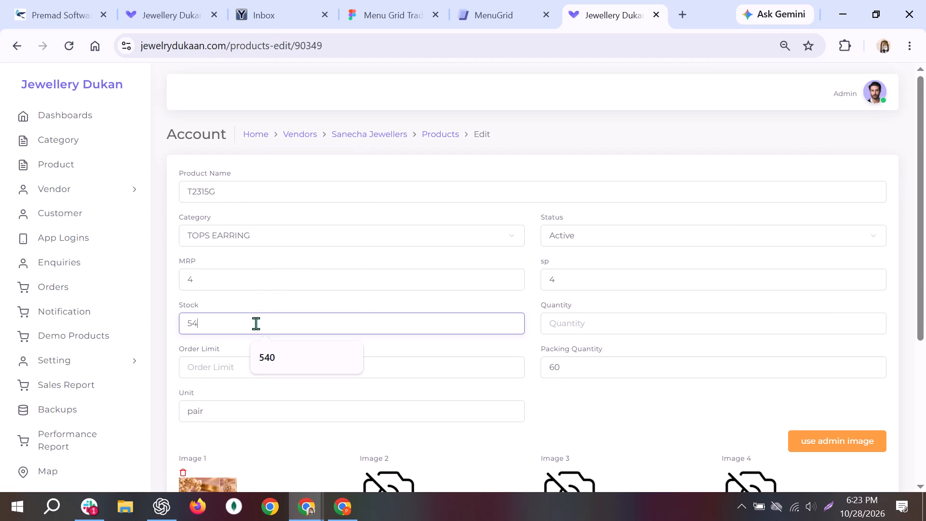
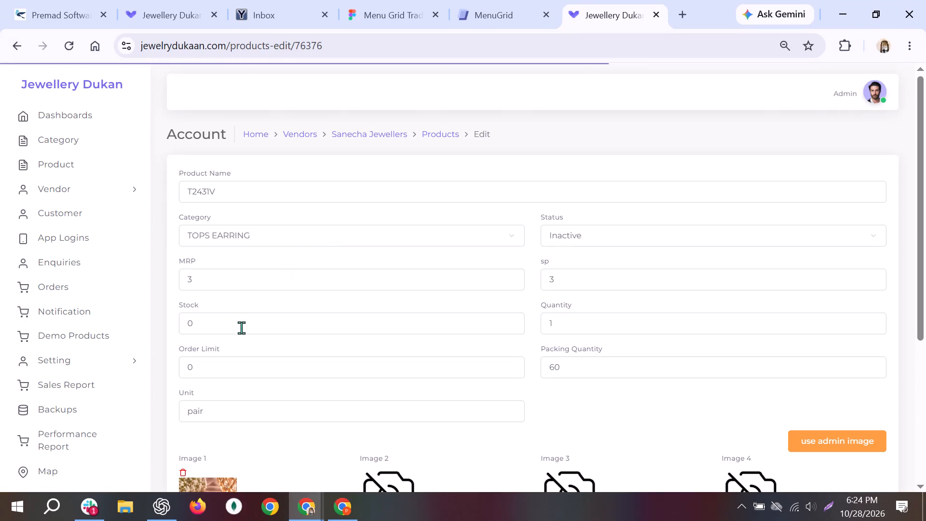
Replace the stock value of product T2431V with 9 in its edit form.
double_click(241, 328)
key("BackSpace")
type("9")
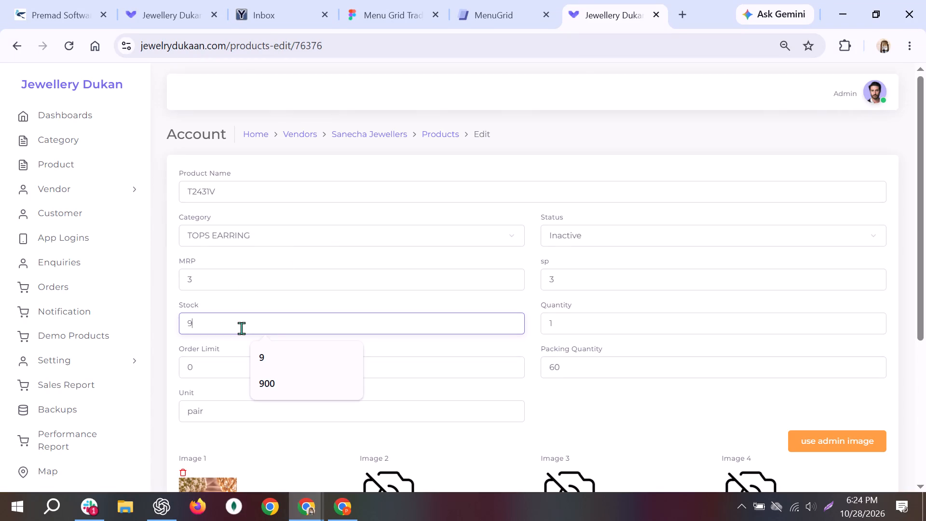
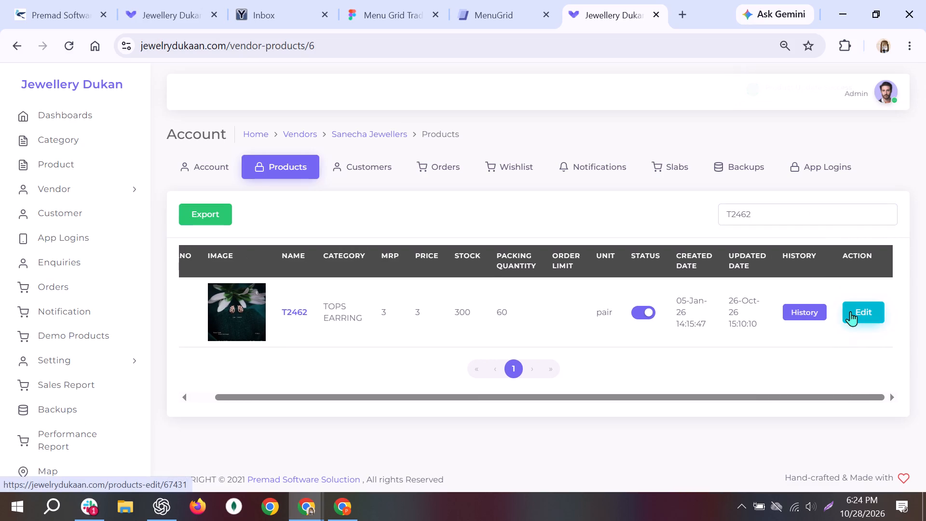
Select the existing stock value of product T2462 in its edit form for replacement.
triple_click(286, 328)
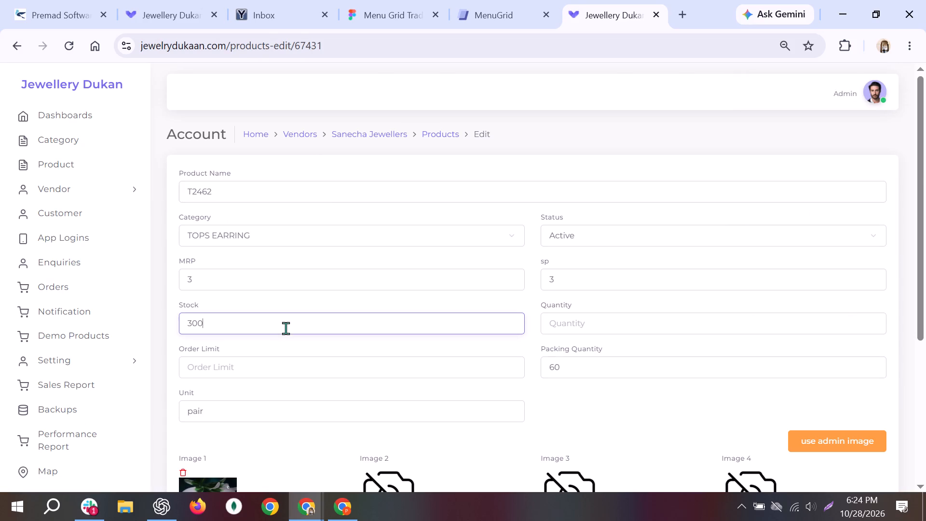
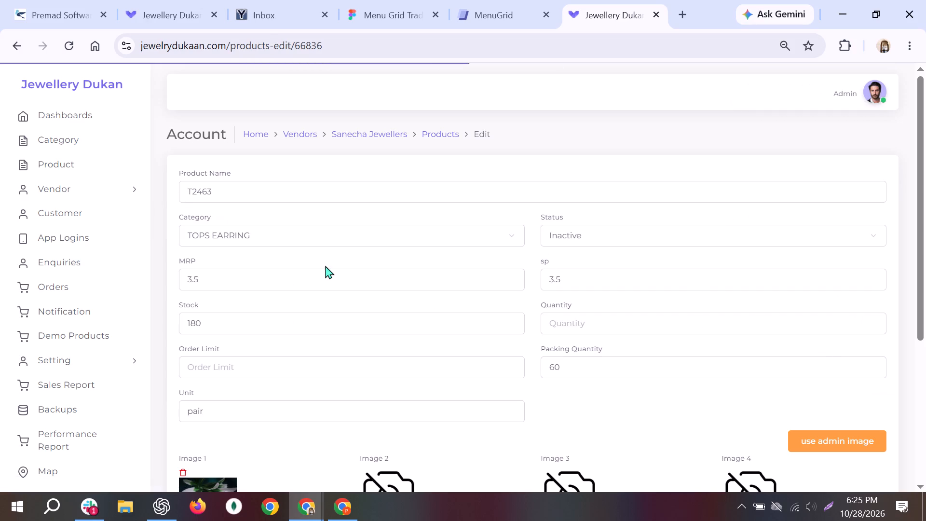
Set the stock of product T2463 to 720 in its edit form and submit the changes.
triple_click(305, 316)
key("BackSpace")
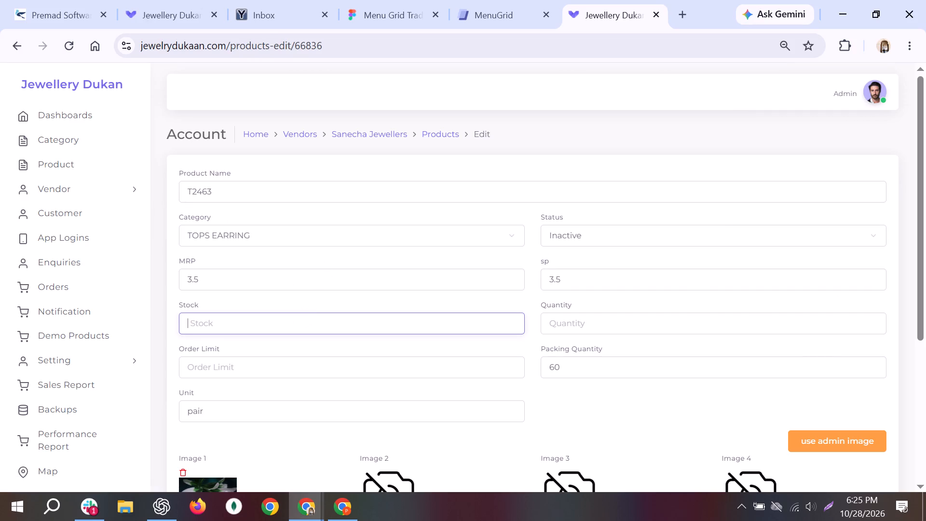
type("720")
left_click(601, 413)
scroll(601, 413, "down", 7)
left_click(218, 430)
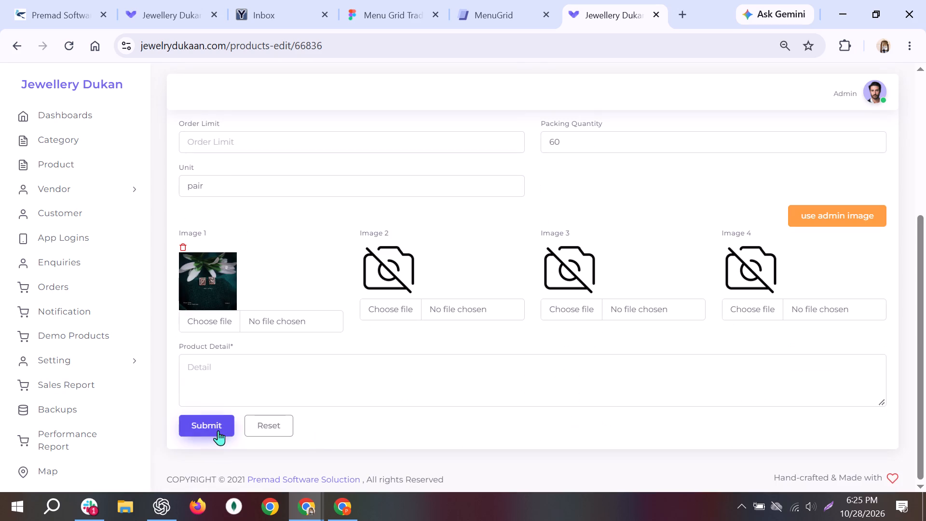
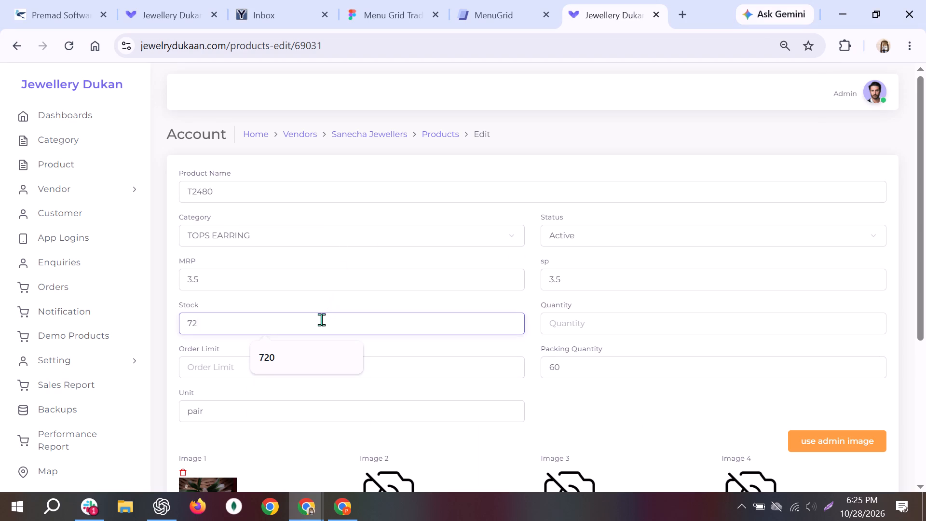
Complete the stock value of product T2480 as 720 in its edit form and submit the changes.
type("0")
left_click(613, 410)
scroll(613, 410, "down", 3)
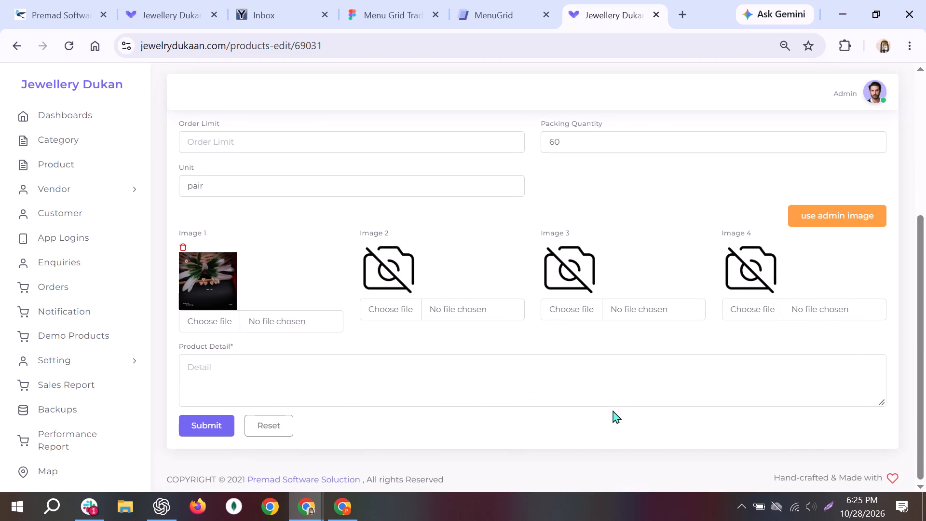
left_click(209, 431)
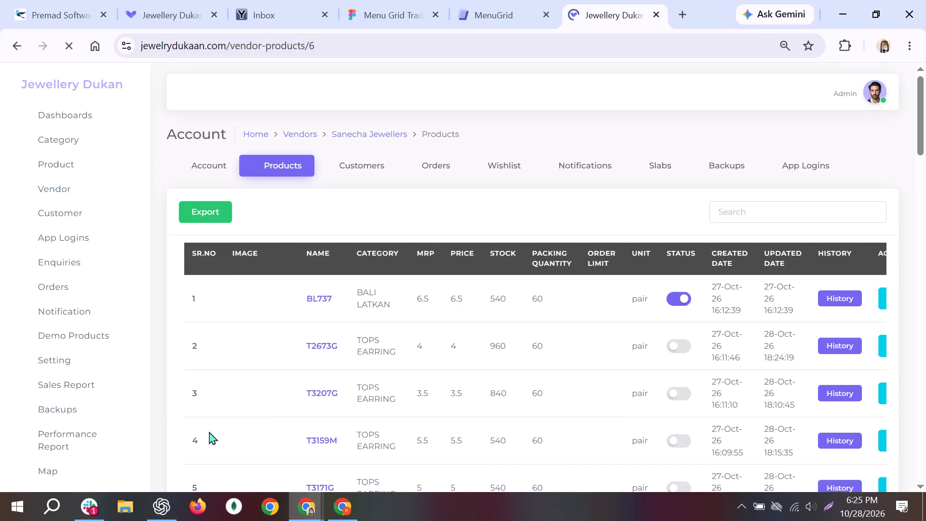
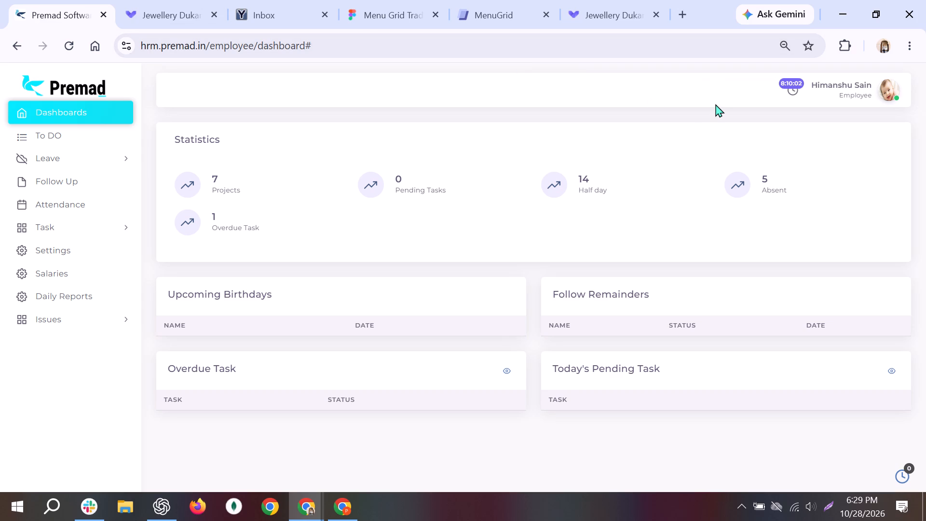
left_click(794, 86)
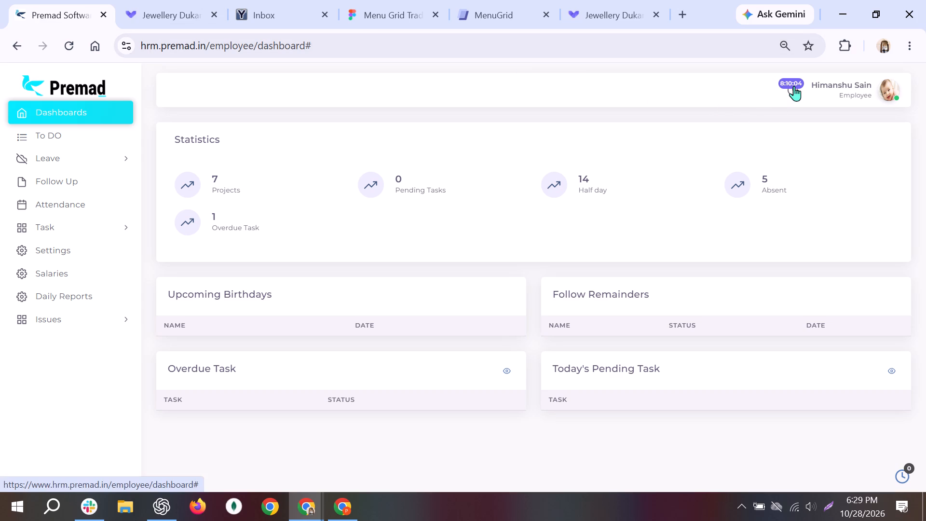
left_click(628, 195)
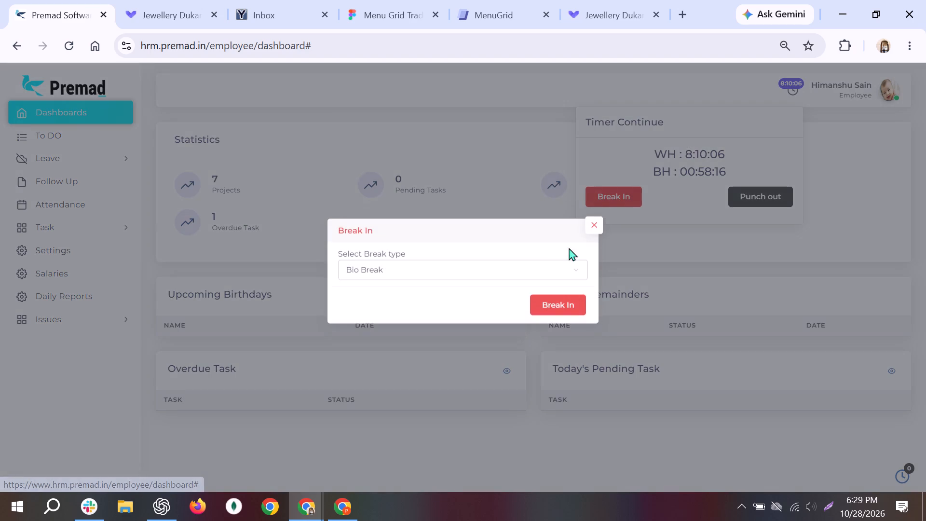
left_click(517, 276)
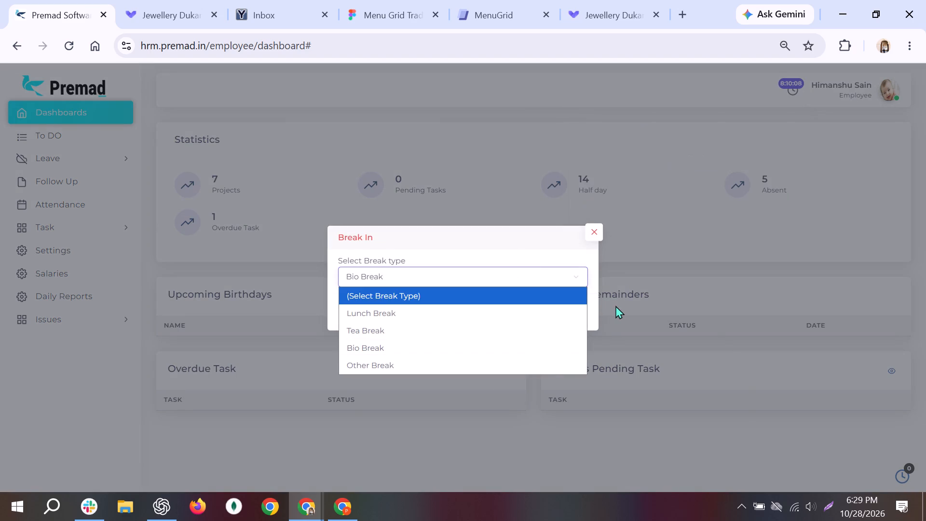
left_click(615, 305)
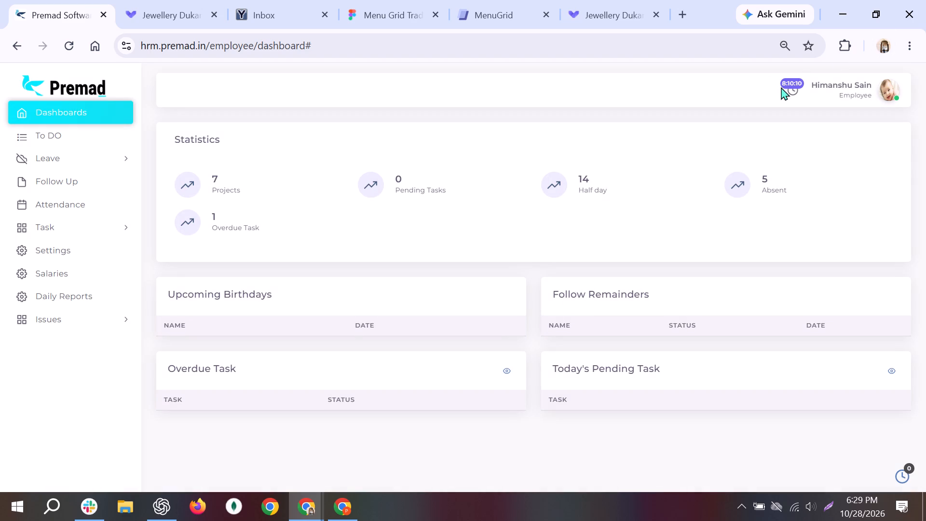
Open the Break In form from the work timer on the Premad employee dashboard.
left_click(781, 87)
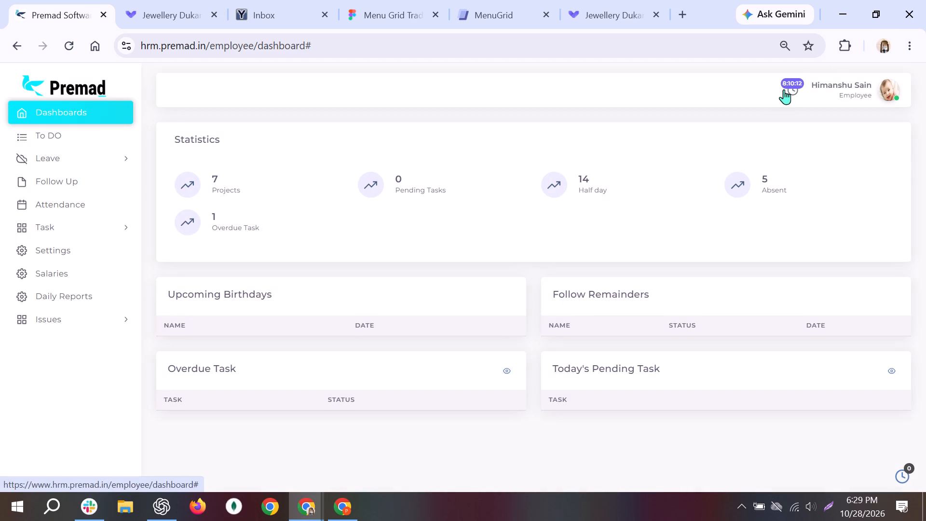
left_click(790, 85)
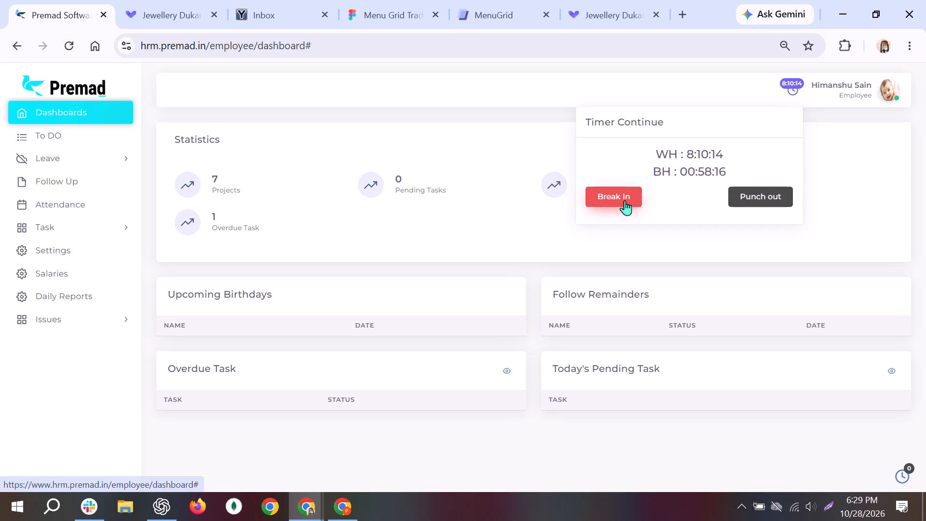
left_click(625, 200)
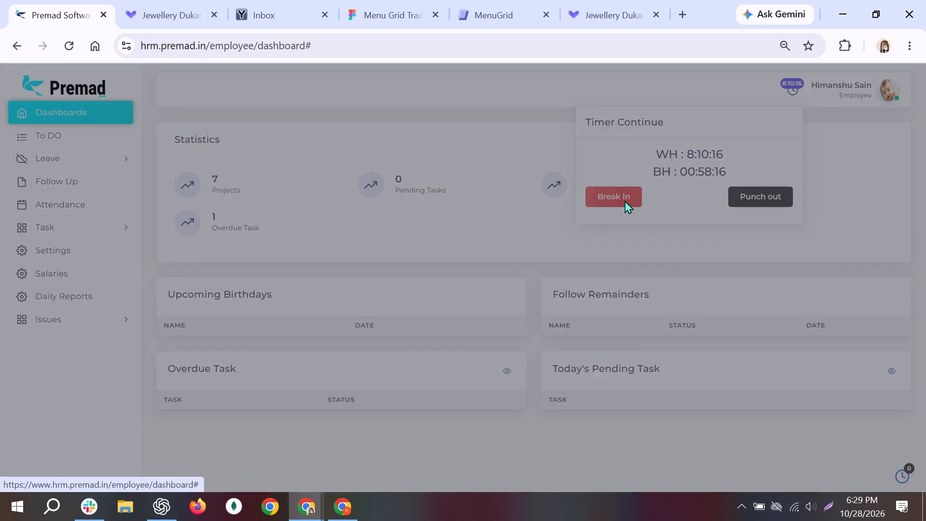
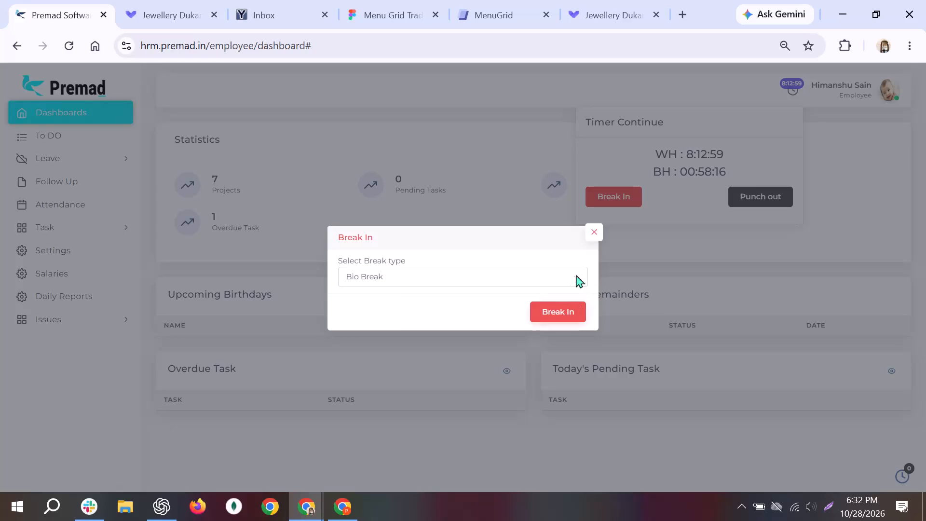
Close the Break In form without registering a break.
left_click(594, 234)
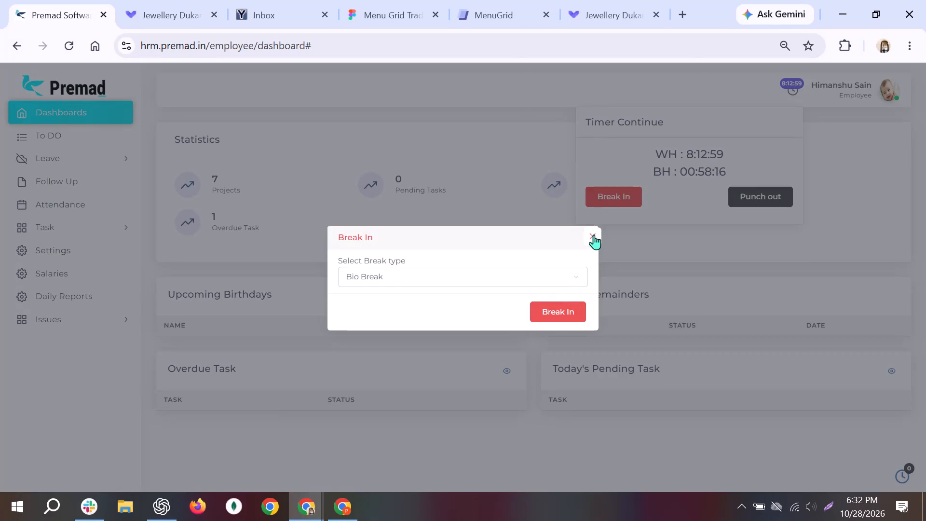